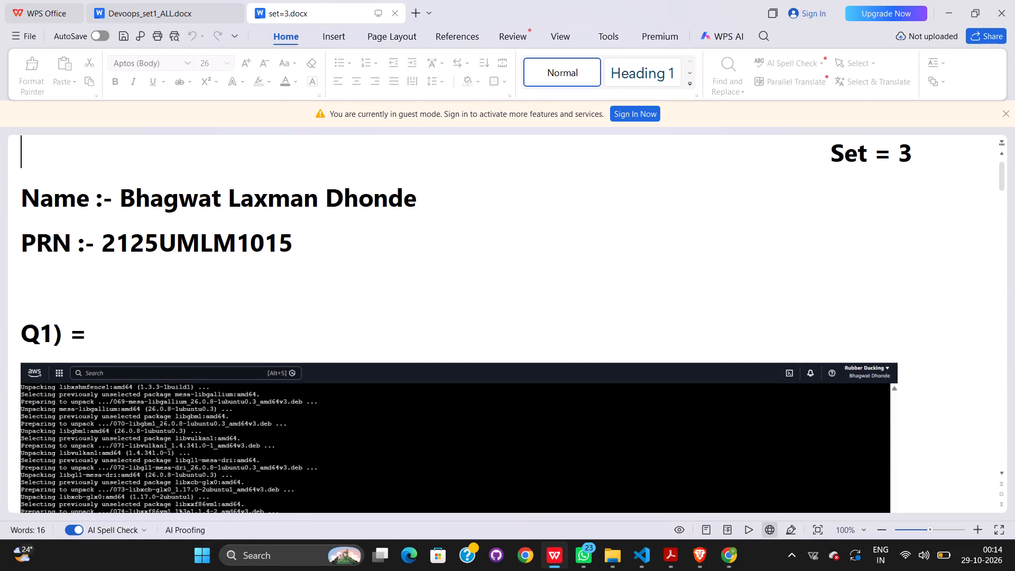
Review the Q1 answer in set=3.docx, examining the terminal screenshots of the Java installation and Git branch status.
{"action": "scroll", "coordinate": [747, 375], "scroll_direction": "down", "scroll_amount": 3}
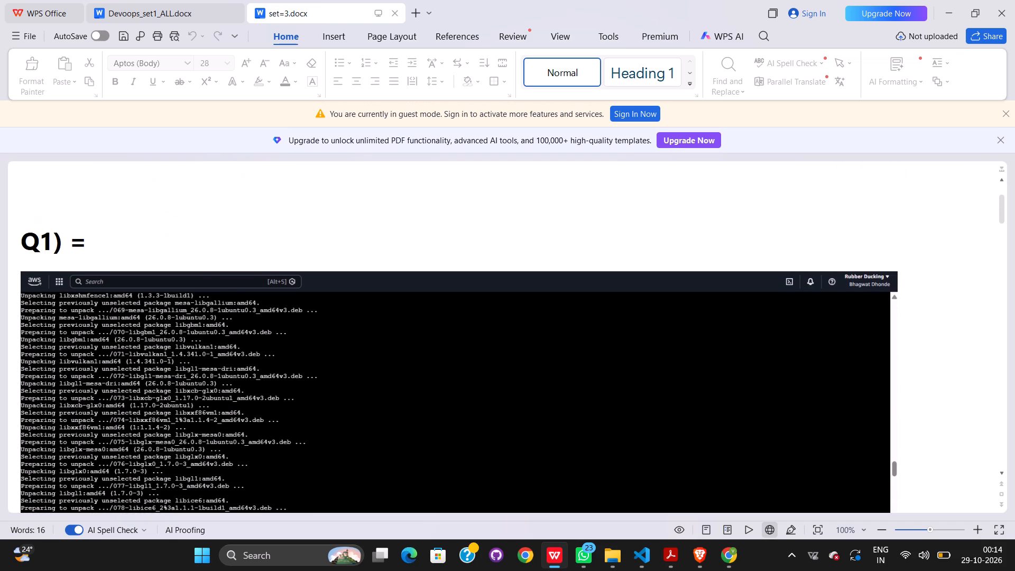
{"action": "scroll", "coordinate": [747, 375], "scroll_direction": "down", "scroll_amount": 6}
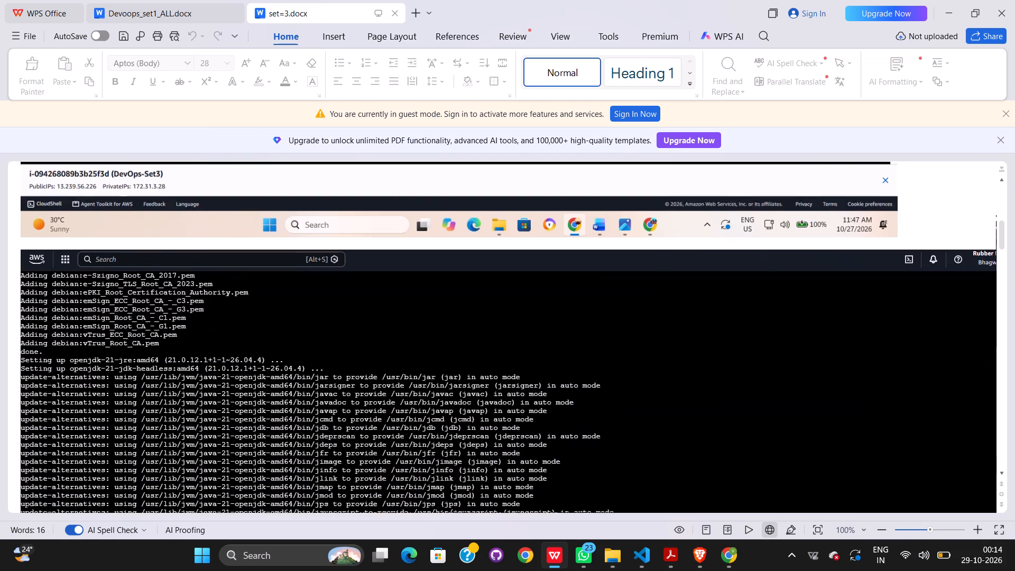
{"action": "scroll", "coordinate": [747, 375], "scroll_direction": "down", "scroll_amount": 2}
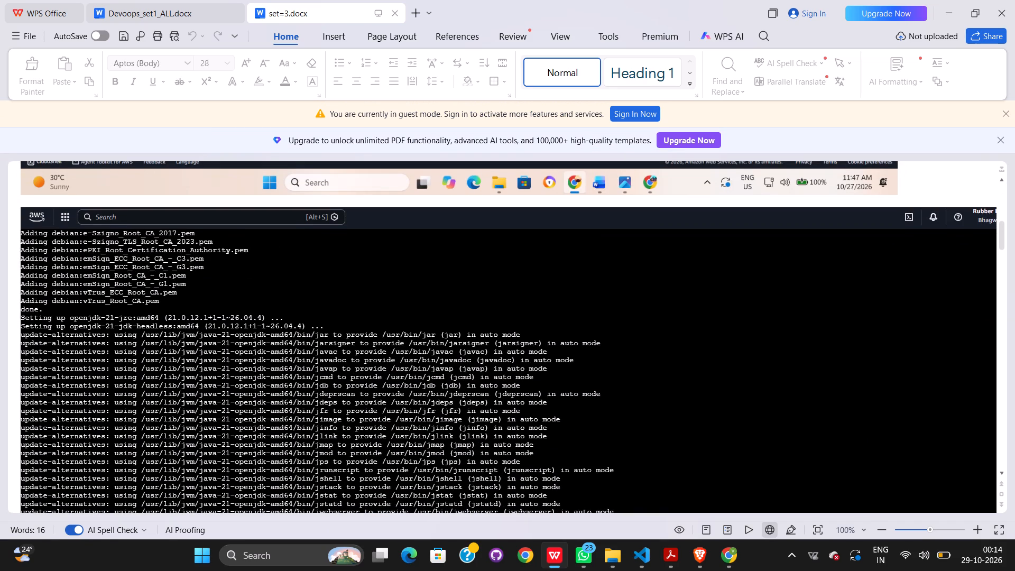
{"action": "scroll", "coordinate": [747, 375], "scroll_direction": "down", "scroll_amount": 4}
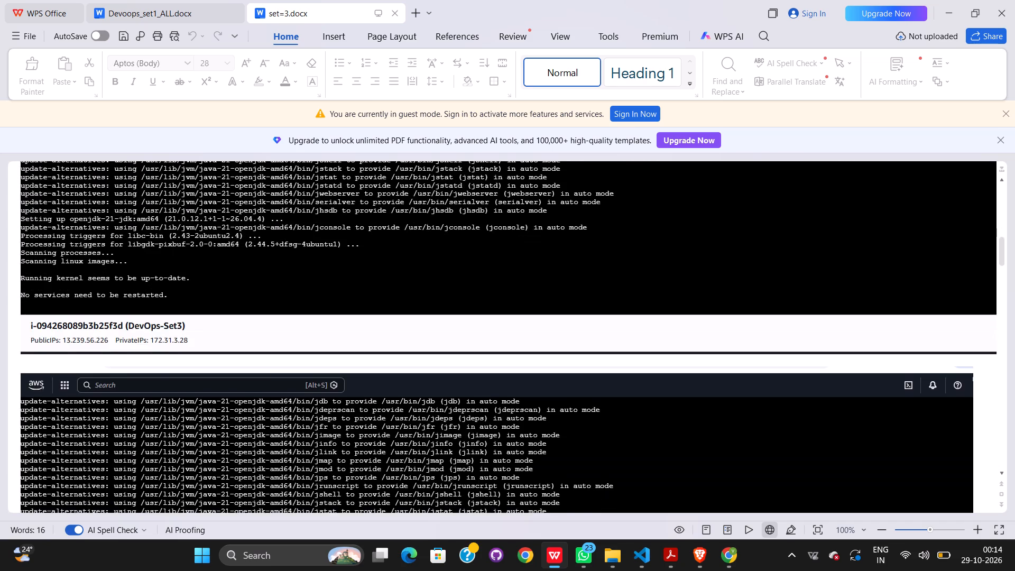
{"action": "scroll", "coordinate": [747, 375], "scroll_direction": "down", "scroll_amount": 7}
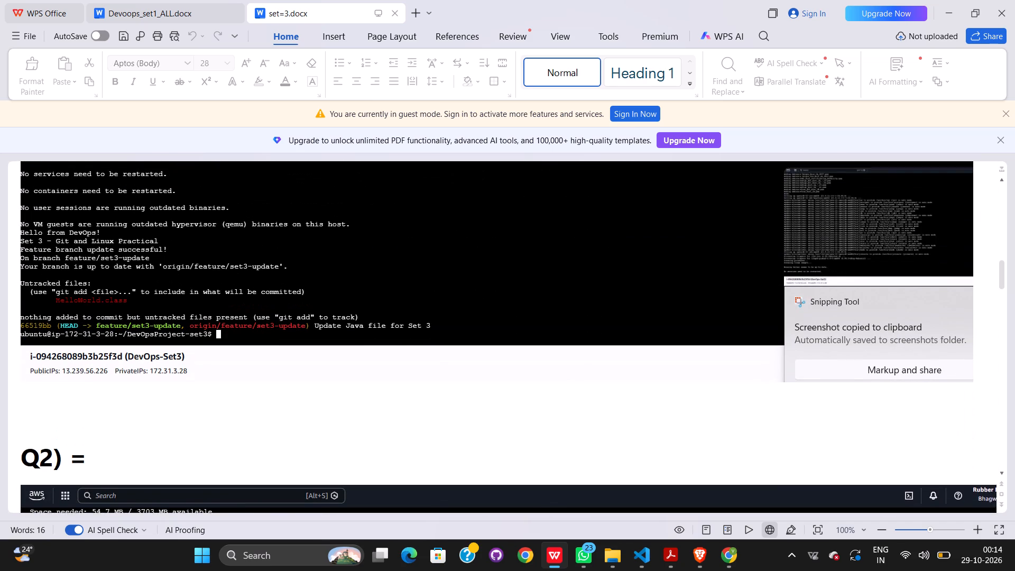
{"action": "scroll", "coordinate": [747, 375], "scroll_direction": "down", "scroll_amount": 2}
{"action": "scroll", "coordinate": [747, 375], "scroll_direction": "up", "scroll_amount": 2}
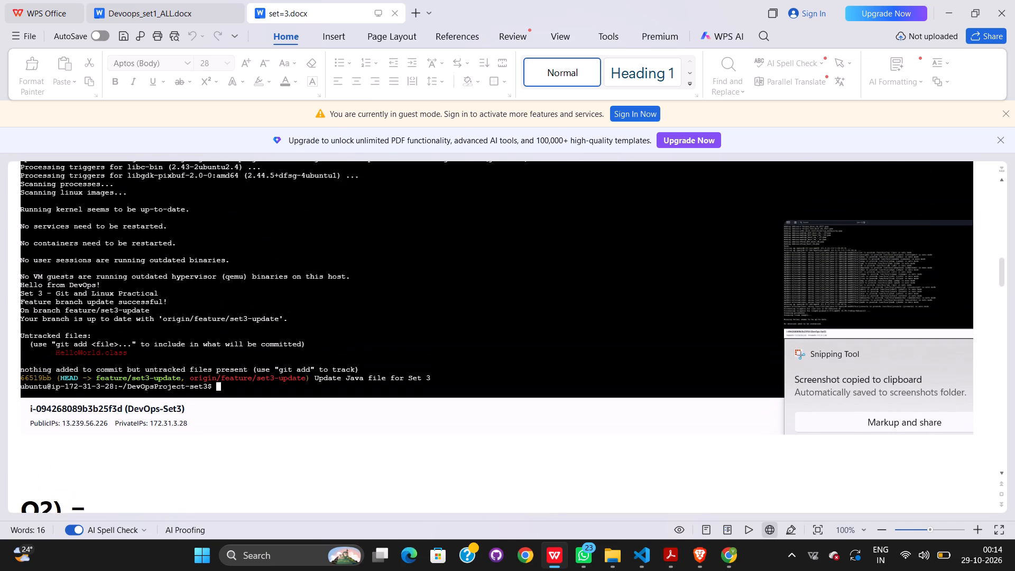
{"action": "scroll", "coordinate": [747, 375], "scroll_direction": "down", "scroll_amount": 5}
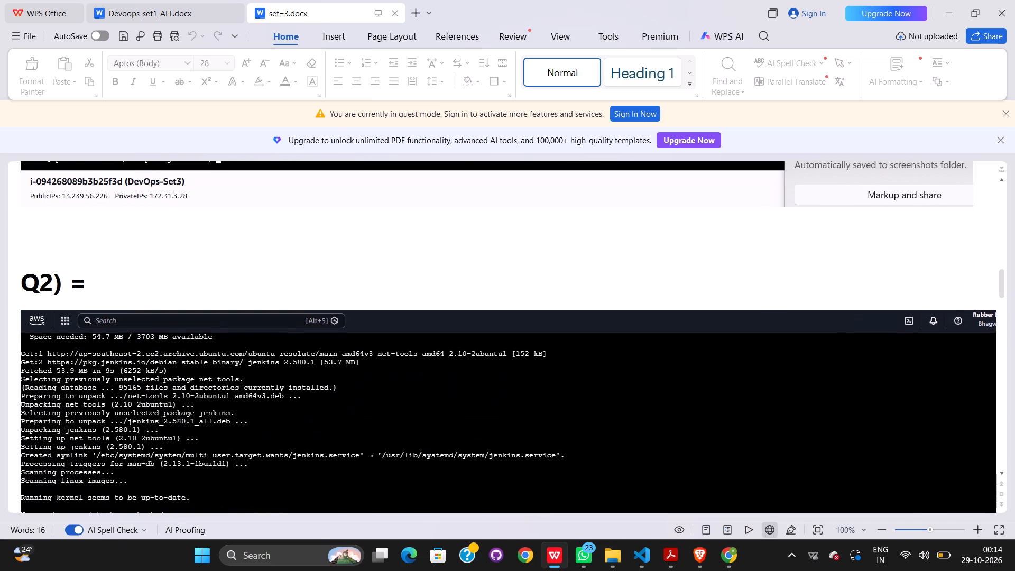
Examine the Q2 terminal screenshots covering the Jenkins installation, service status and recent Jenkins log entries.
{"action": "scroll", "coordinate": [747, 375], "scroll_direction": "down", "scroll_amount": 6}
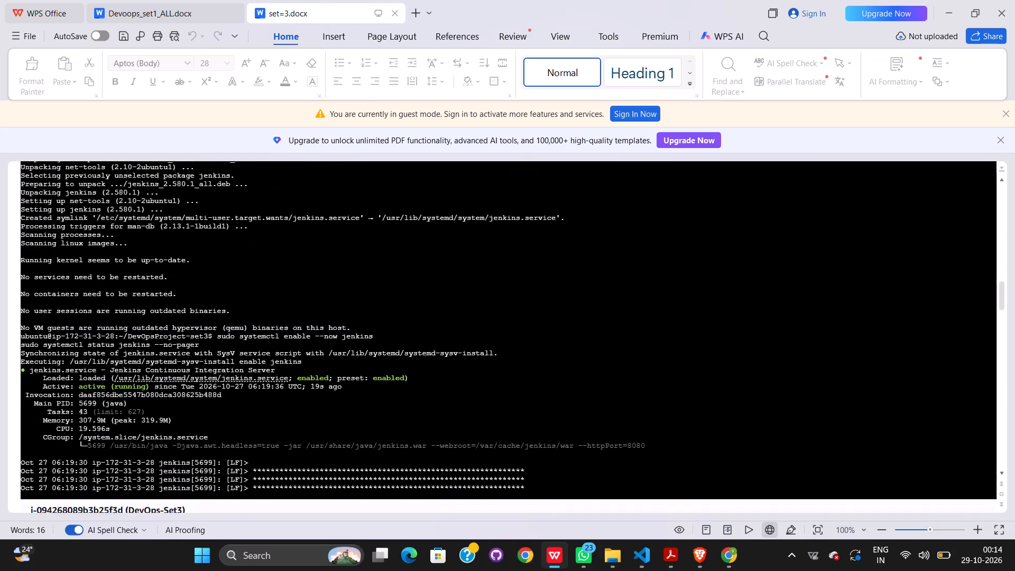
{"action": "scroll", "coordinate": [747, 375], "scroll_direction": "down", "scroll_amount": 7}
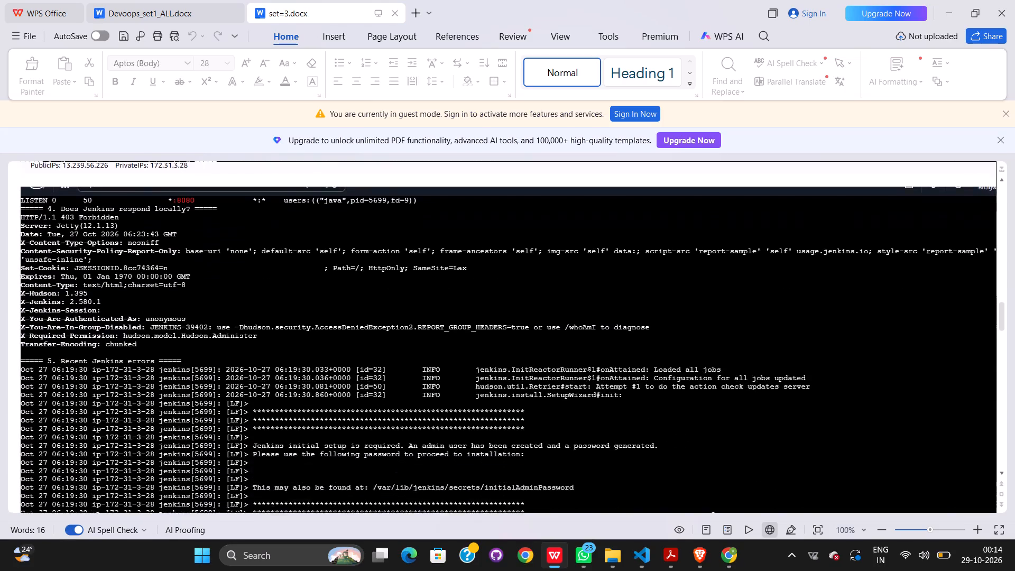
{"action": "scroll", "coordinate": [747, 375], "scroll_direction": "down", "scroll_amount": 5}
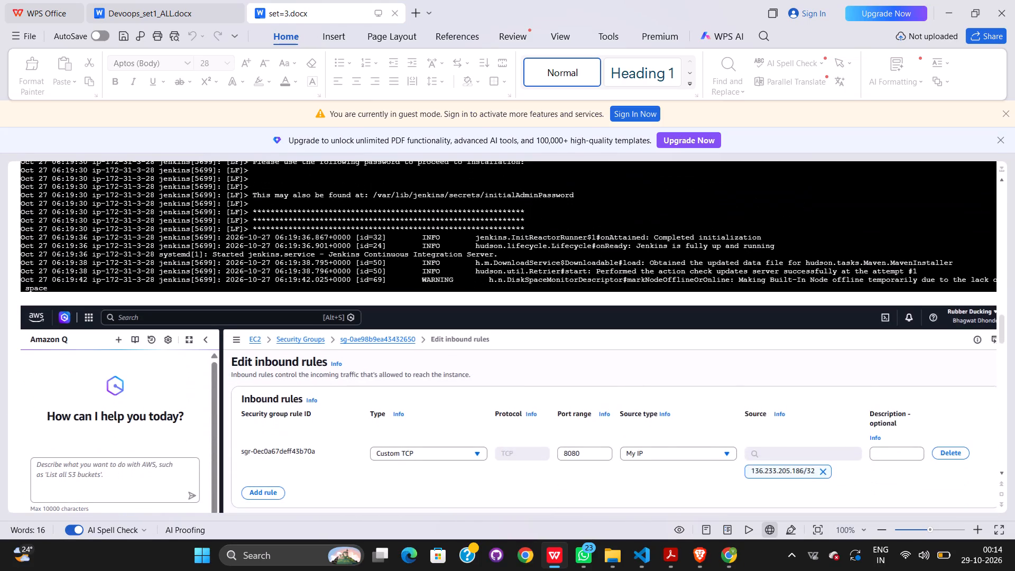
{"action": "scroll", "coordinate": [747, 375], "scroll_direction": "up", "scroll_amount": 4}
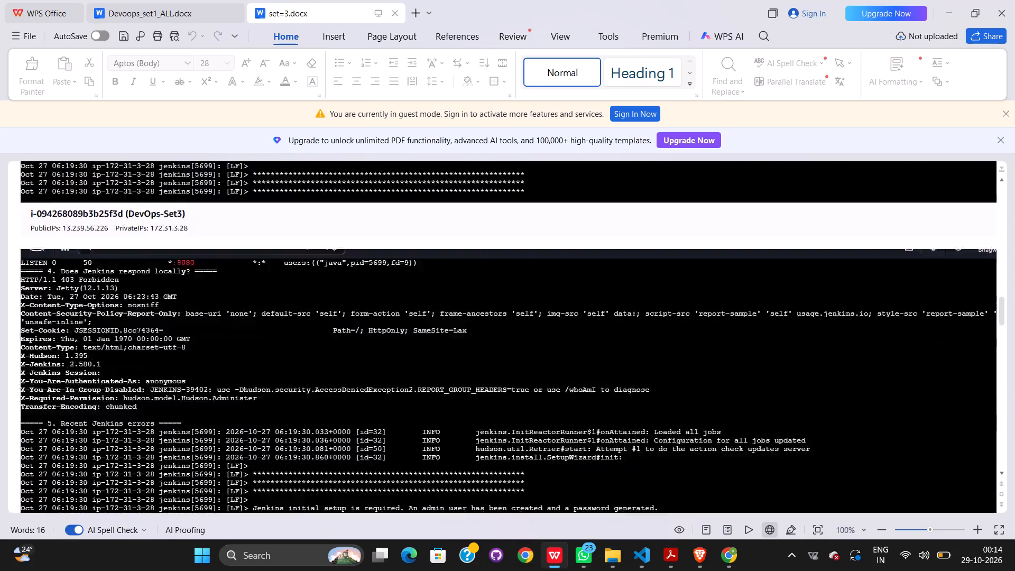
{"action": "scroll", "coordinate": [747, 375], "scroll_direction": "up", "scroll_amount": 9}
{"action": "scroll", "coordinate": [747, 375], "scroll_direction": "down", "scroll_amount": 5}
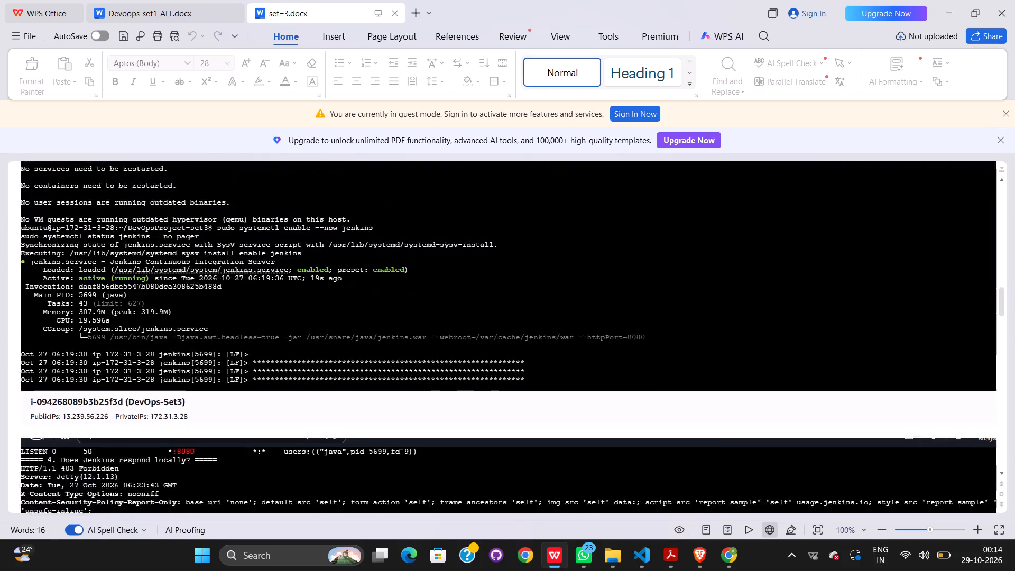
Examine the Q2 AWS screenshots showing the security group's Edit inbound rules page and the launch-wizard-3 details.
{"action": "scroll", "coordinate": [747, 375], "scroll_direction": "down", "scroll_amount": 9}
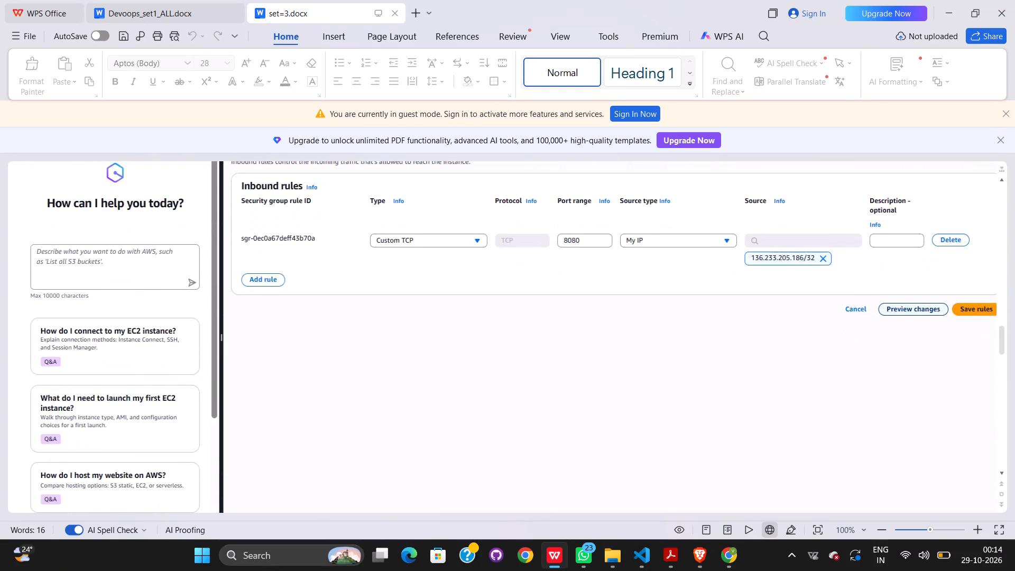
{"action": "scroll", "coordinate": [747, 375], "scroll_direction": "down", "scroll_amount": 6}
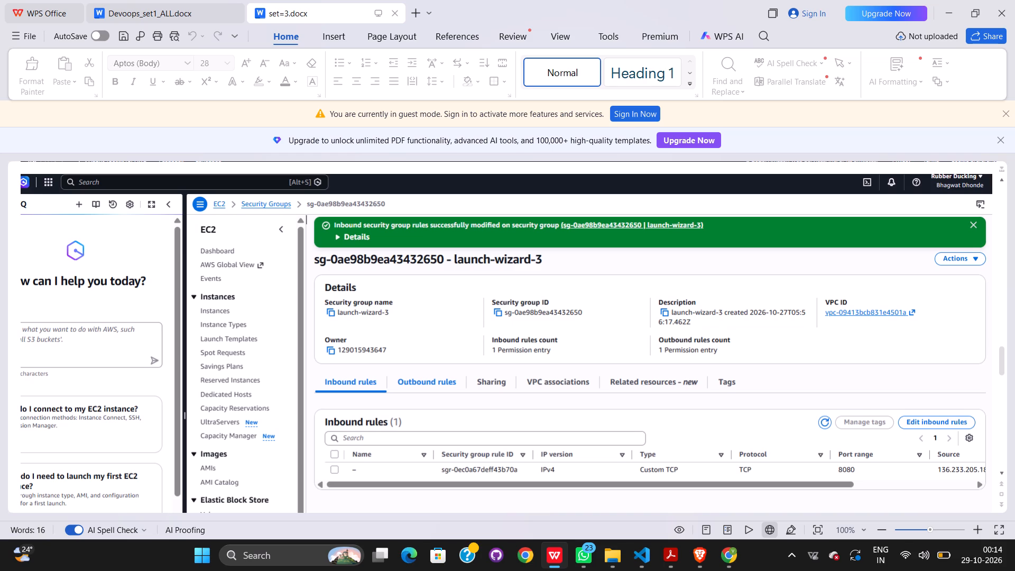
{"action": "scroll", "coordinate": [747, 375], "scroll_direction": "up", "scroll_amount": 4}
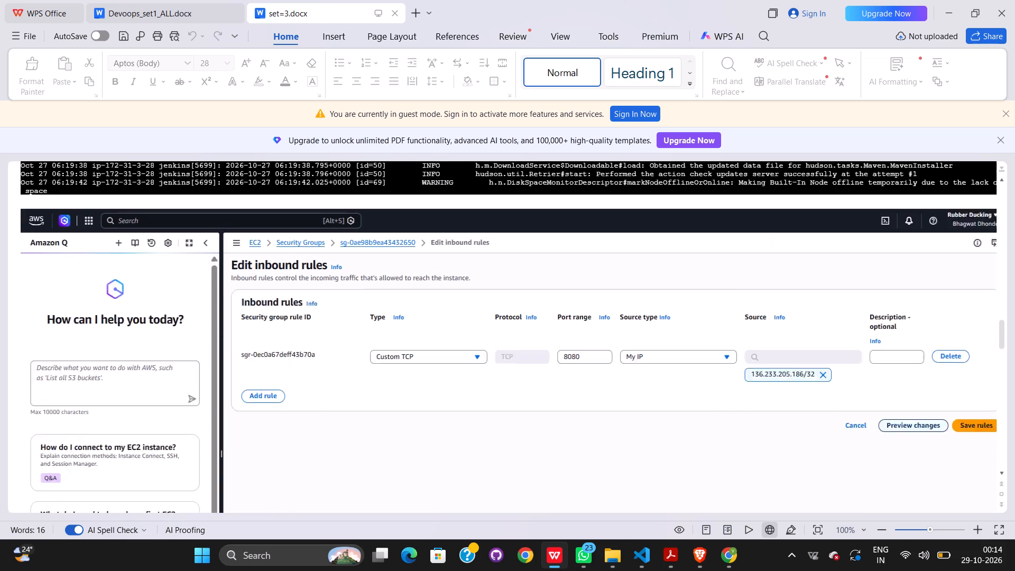
{"action": "scroll", "coordinate": [747, 375], "scroll_direction": "up", "scroll_amount": 3}
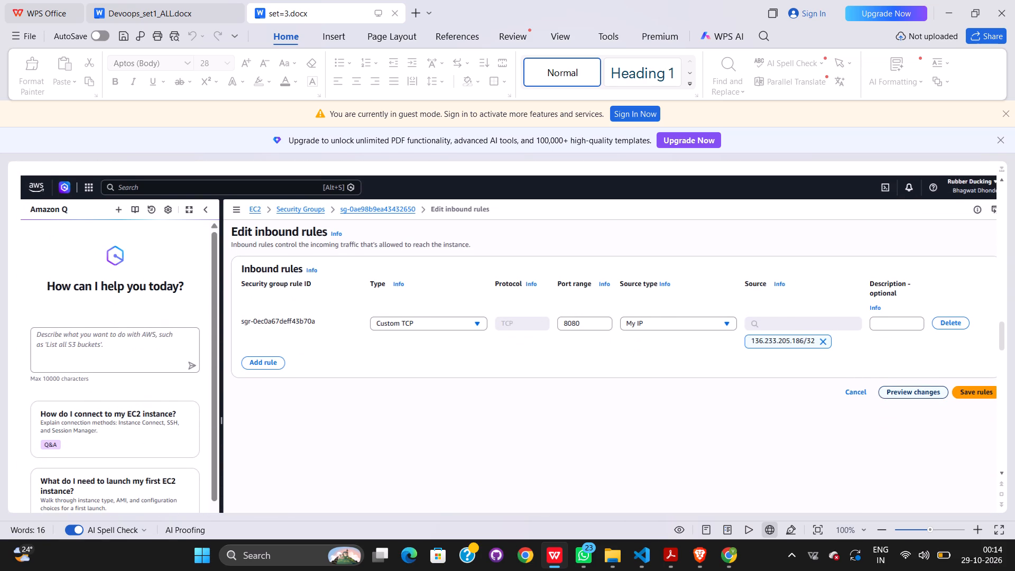
{"action": "scroll", "coordinate": [747, 375], "scroll_direction": "down", "scroll_amount": 1}
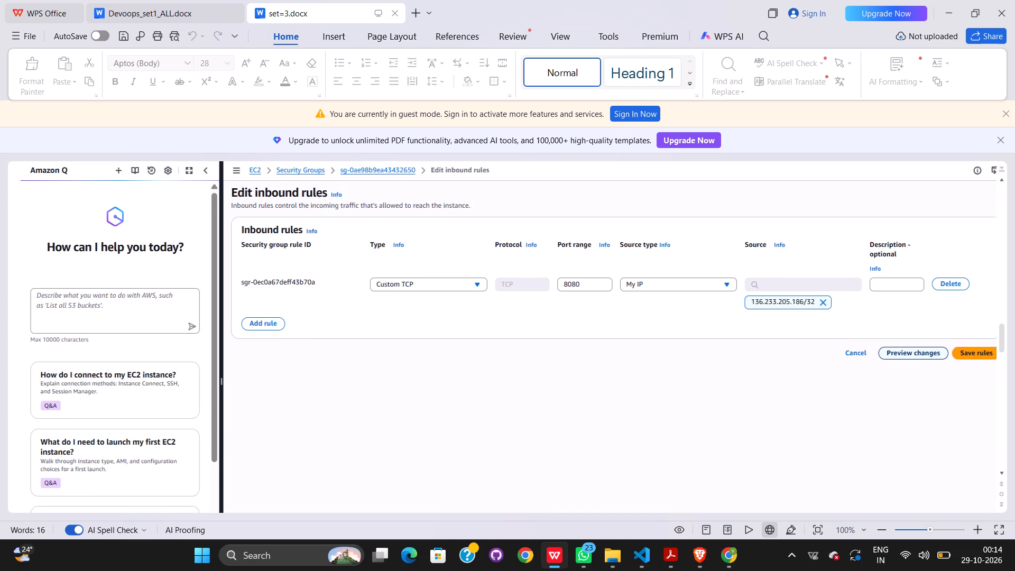
{"action": "scroll", "coordinate": [747, 375], "scroll_direction": "down", "scroll_amount": 2}
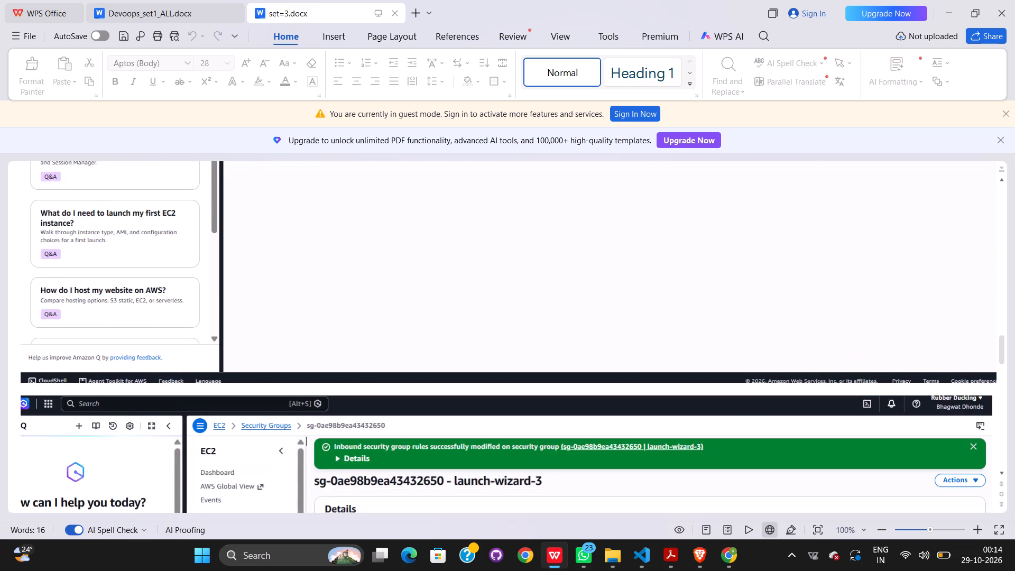
{"action": "scroll", "coordinate": [747, 375], "scroll_direction": "down", "scroll_amount": 5}
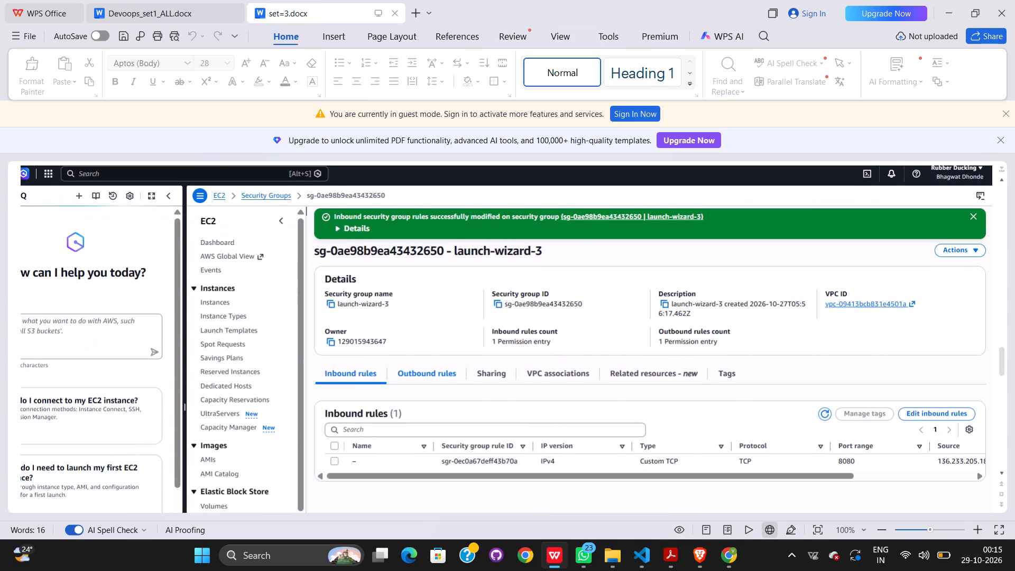
{"action": "scroll", "coordinate": [747, 375], "scroll_direction": "down", "scroll_amount": 1}
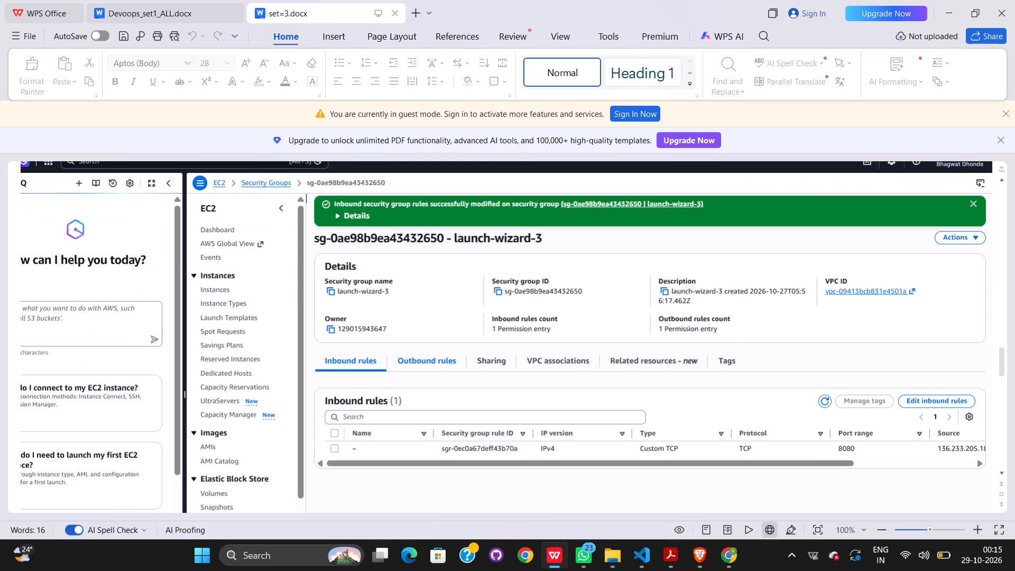
{"action": "scroll", "coordinate": [747, 375], "scroll_direction": "down", "scroll_amount": 2}
{"action": "scroll", "coordinate": [747, 375], "scroll_direction": "up", "scroll_amount": 1}
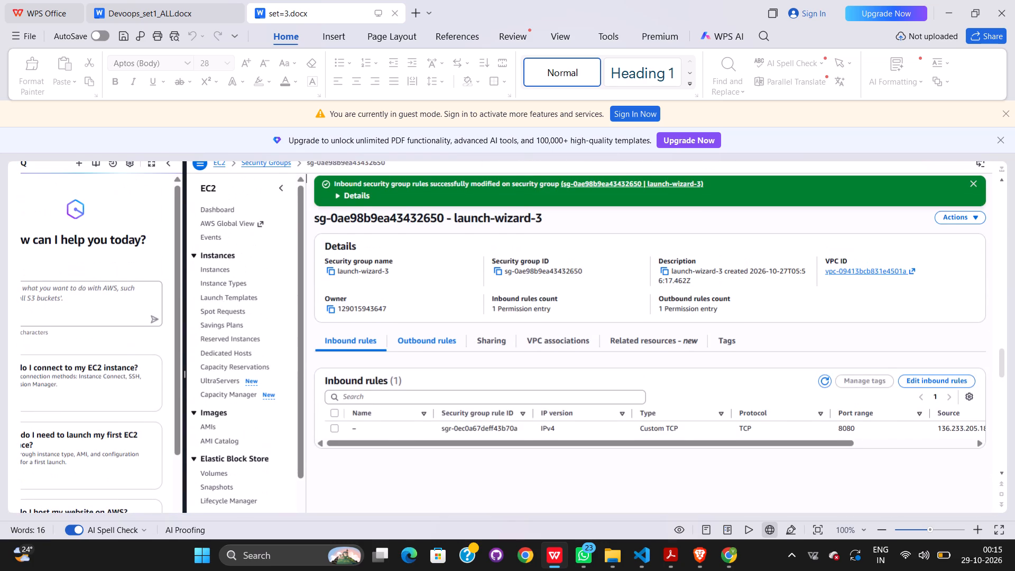
{"action": "scroll", "coordinate": [747, 375], "scroll_direction": "up", "scroll_amount": 8}
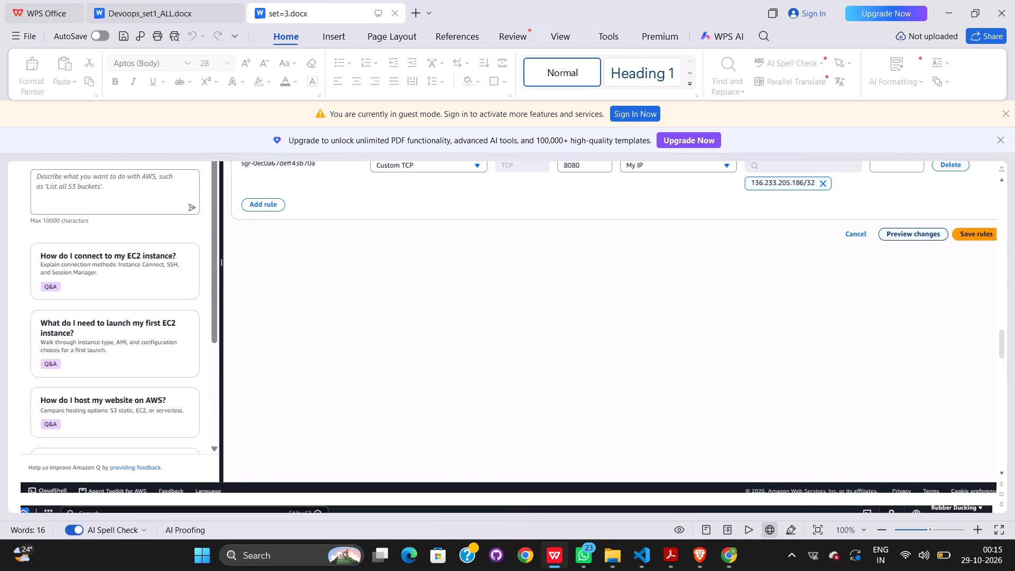
{"action": "scroll", "coordinate": [747, 375], "scroll_direction": "up", "scroll_amount": 2}
{"action": "scroll", "coordinate": [747, 375], "scroll_direction": "down", "scroll_amount": 1}
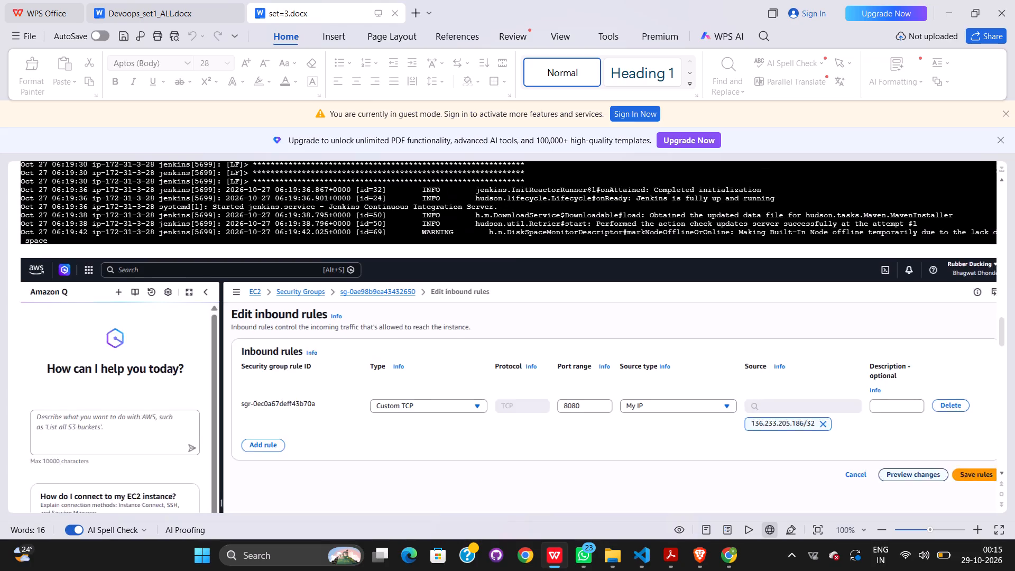
{"action": "scroll", "coordinate": [747, 375], "scroll_direction": "down", "scroll_amount": 1}
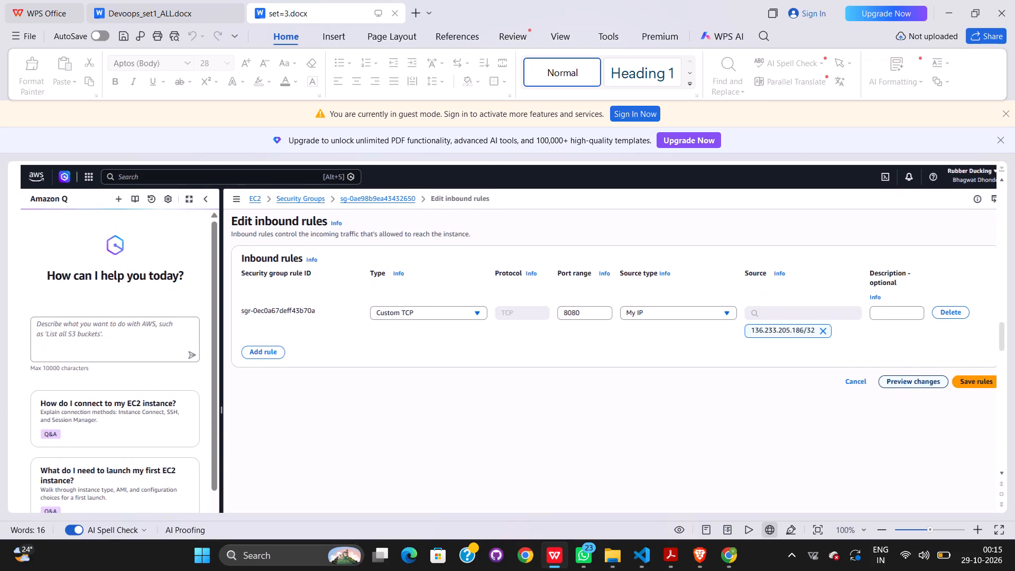
Recheck the Q2 Jenkins terminal output together with the Edit inbound rules screenshot that follows it.
{"action": "scroll", "coordinate": [747, 375], "scroll_direction": "up", "scroll_amount": 8}
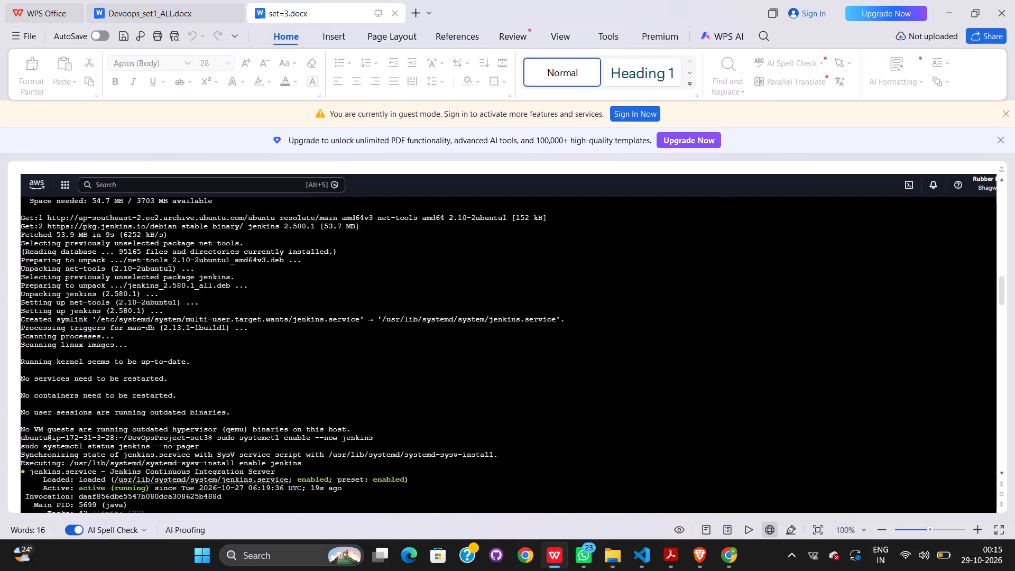
{"action": "scroll", "coordinate": [747, 375], "scroll_direction": "up", "scroll_amount": 8}
{"action": "scroll", "coordinate": [747, 375], "scroll_direction": "down", "scroll_amount": 4}
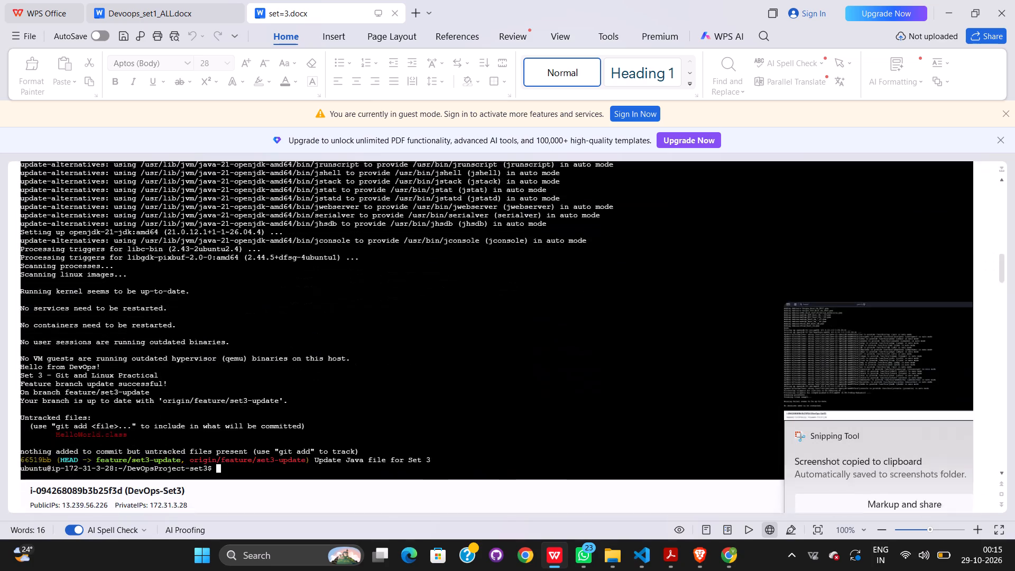
{"action": "scroll", "coordinate": [747, 375], "scroll_direction": "down", "scroll_amount": 10}
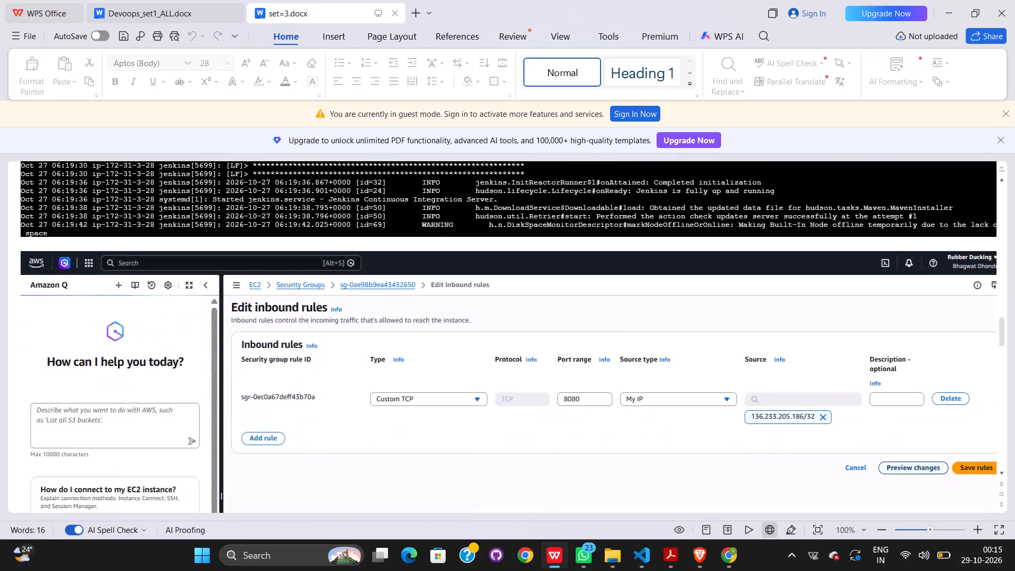
{"action": "scroll", "coordinate": [747, 375], "scroll_direction": "down", "scroll_amount": 3}
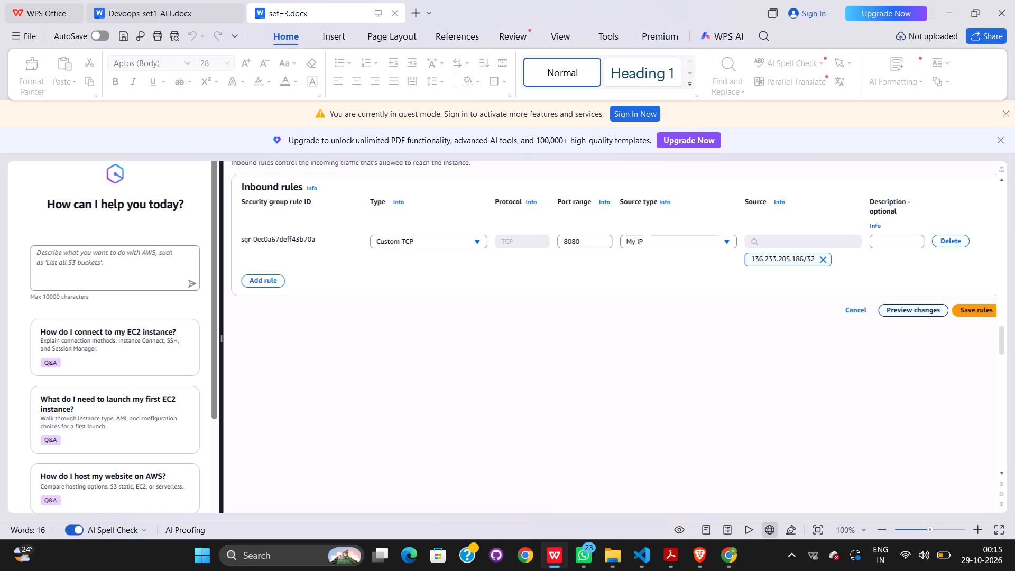
{"action": "scroll", "coordinate": [699, 293], "scroll_direction": "up", "scroll_amount": 2}
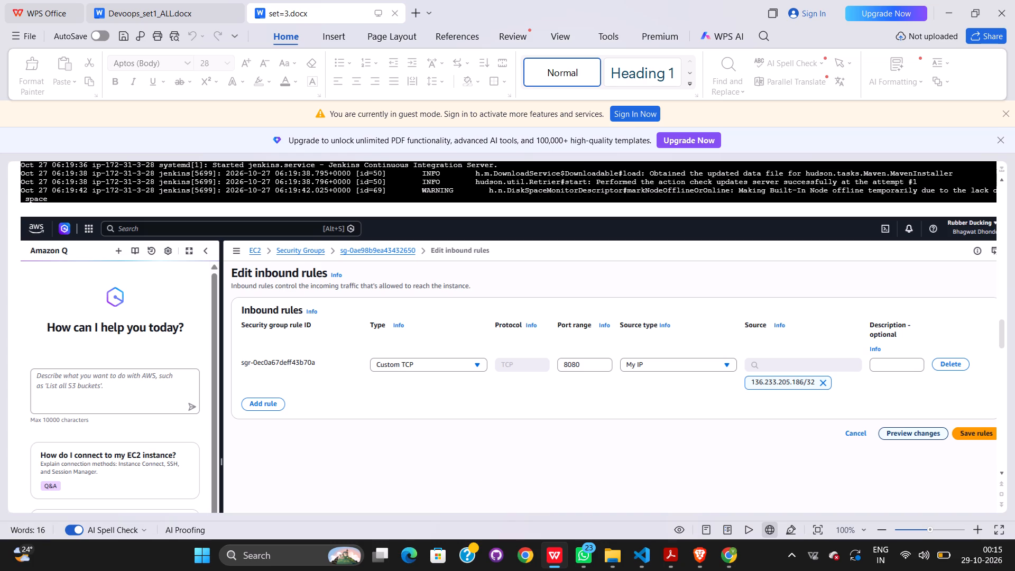
{"action": "scroll", "coordinate": [699, 293], "scroll_direction": "up", "scroll_amount": 5}
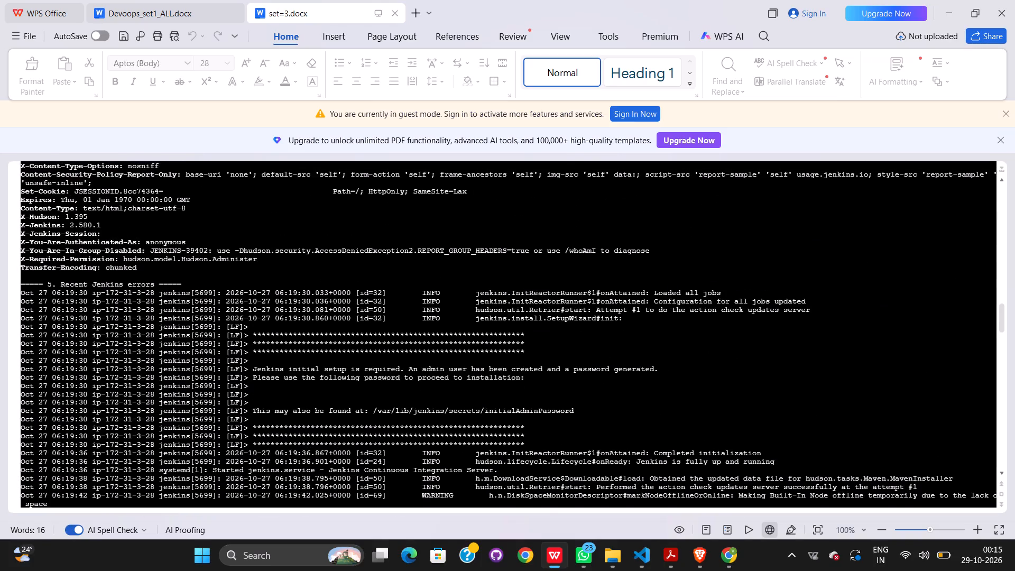
{"action": "scroll", "coordinate": [699, 293], "scroll_direction": "down", "scroll_amount": 4}
{"action": "scroll", "coordinate": [699, 293], "scroll_direction": "up", "scroll_amount": 1}
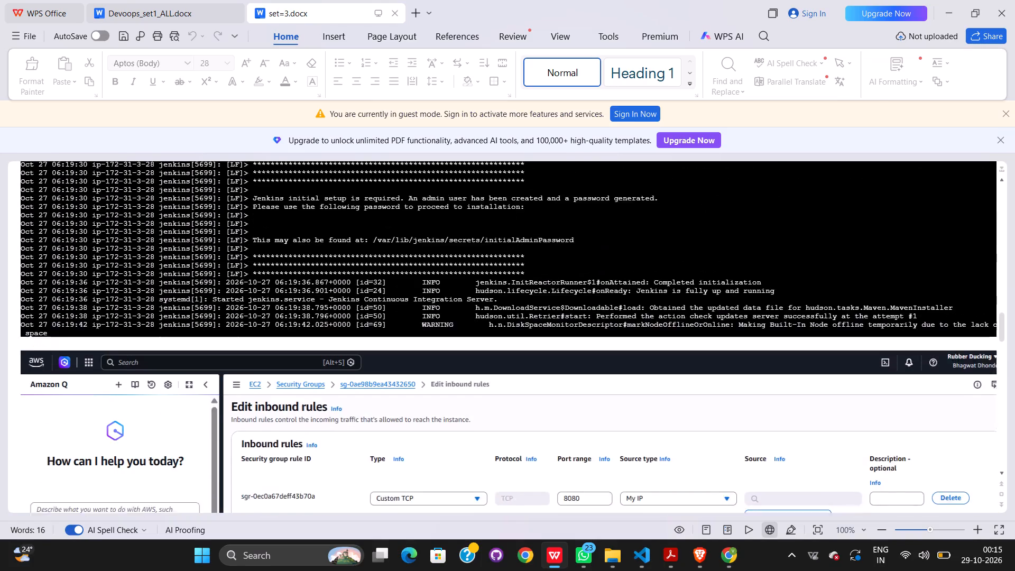
{"action": "scroll", "coordinate": [699, 293], "scroll_direction": "up", "scroll_amount": 4}
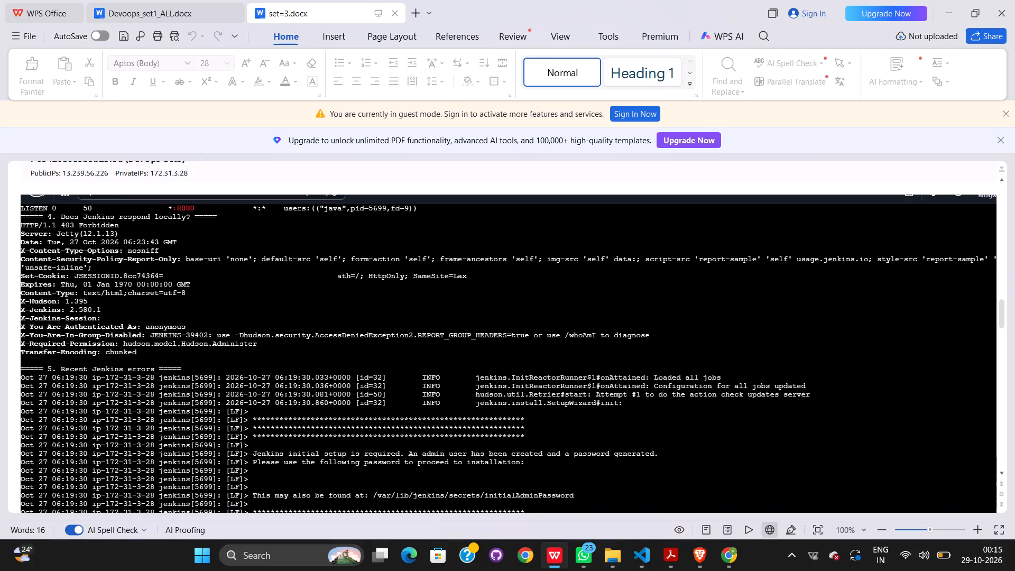
{"action": "scroll", "coordinate": [699, 293], "scroll_direction": "down", "scroll_amount": 5}
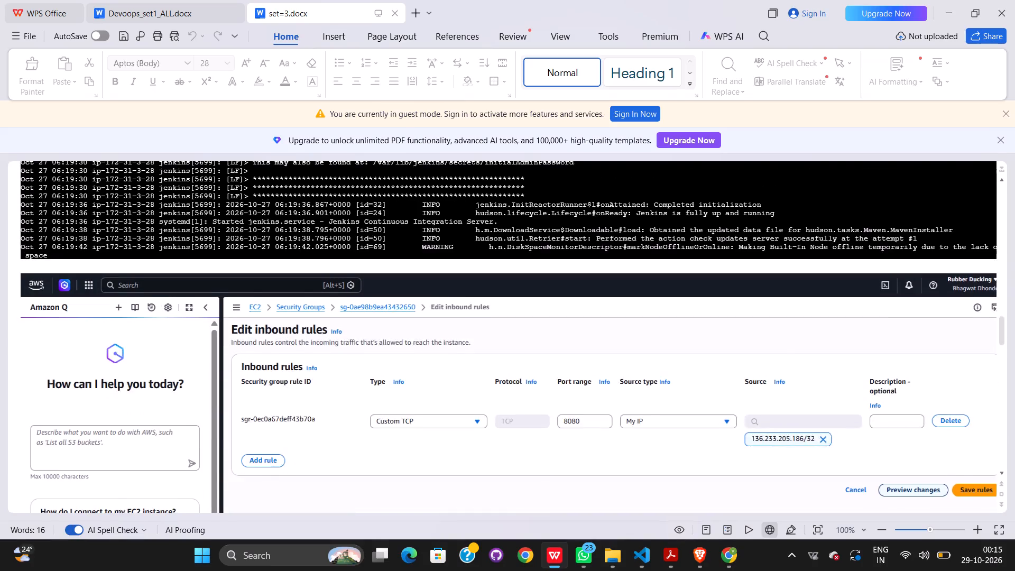
{"action": "scroll", "coordinate": [699, 293], "scroll_direction": "down", "scroll_amount": 3}
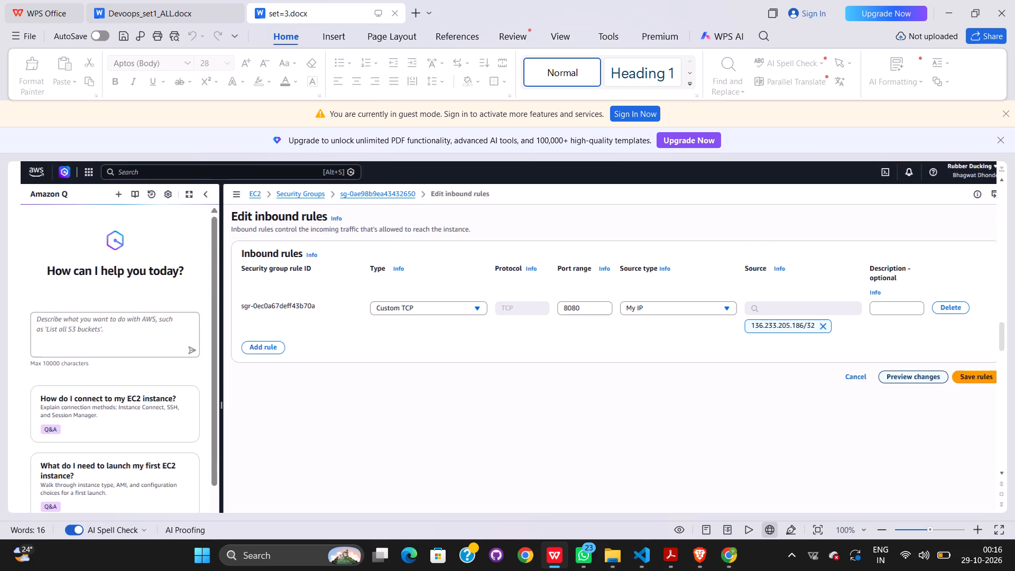
{"action": "scroll", "coordinate": [699, 293], "scroll_direction": "down", "scroll_amount": 3}
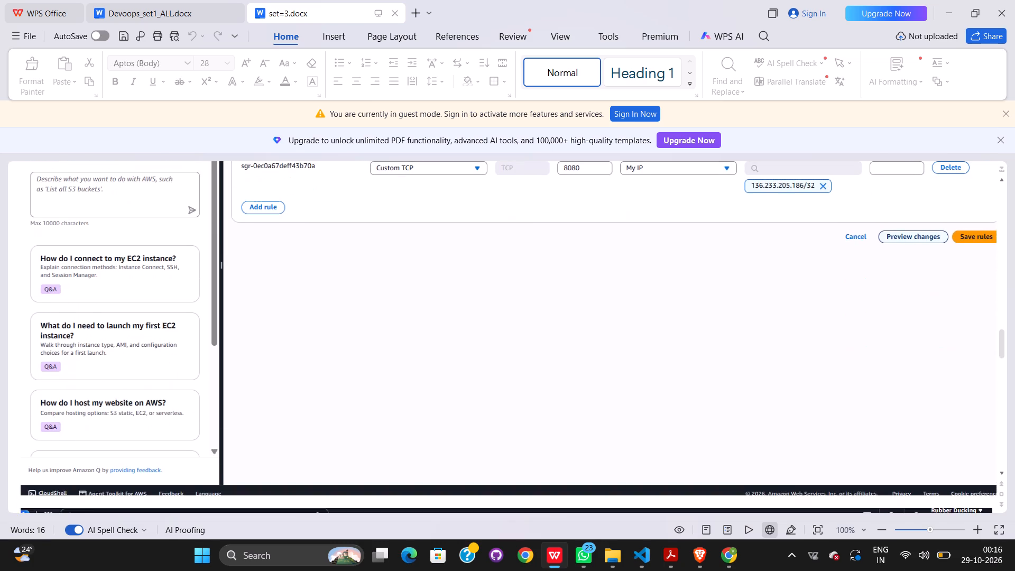
Examine the launch-wizard-3 inbound rules screenshot, the Jenkinsfile screenshot and the Dockerfile screenshot under Q3.
{"action": "scroll", "coordinate": [699, 293], "scroll_direction": "down", "scroll_amount": 5}
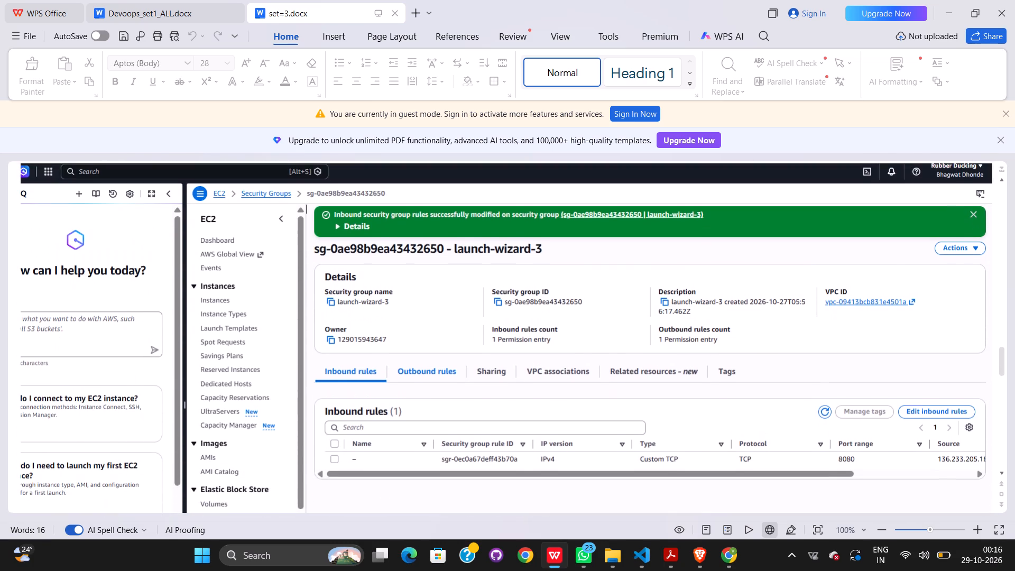
{"action": "scroll", "coordinate": [699, 293], "scroll_direction": "down", "scroll_amount": 4}
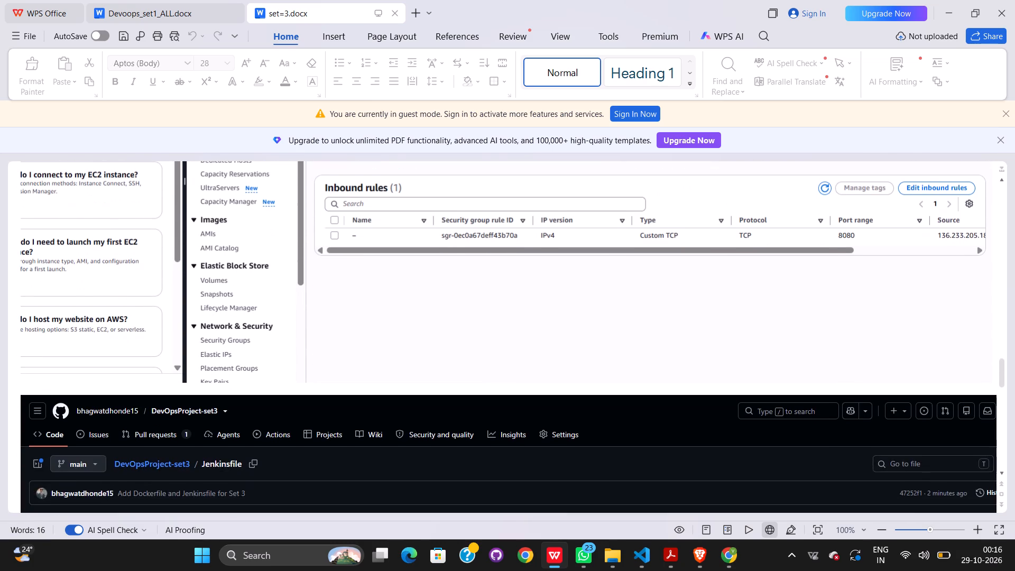
{"action": "scroll", "coordinate": [699, 293], "scroll_direction": "up", "scroll_amount": 1}
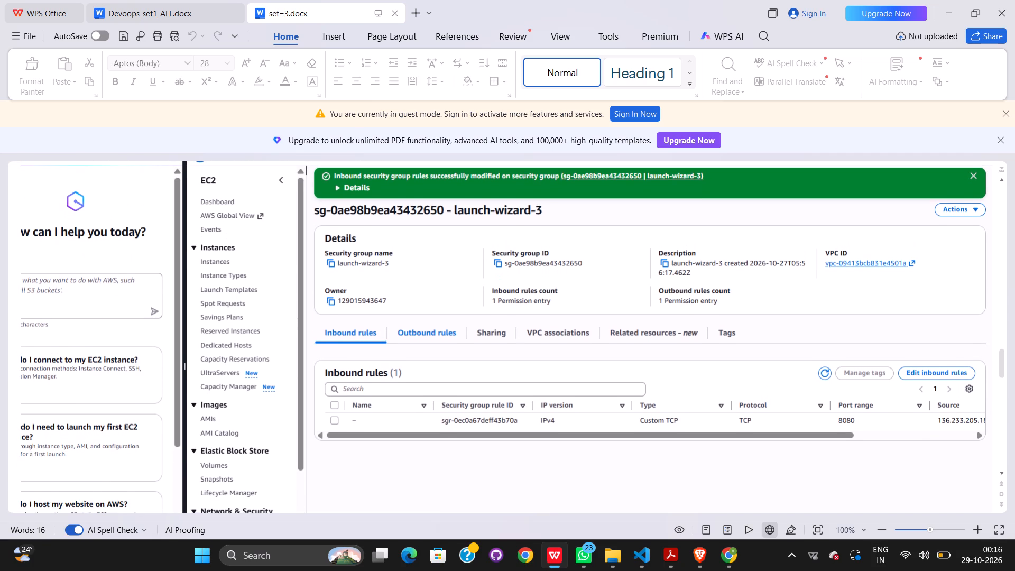
{"action": "scroll", "coordinate": [699, 293], "scroll_direction": "down", "scroll_amount": 2}
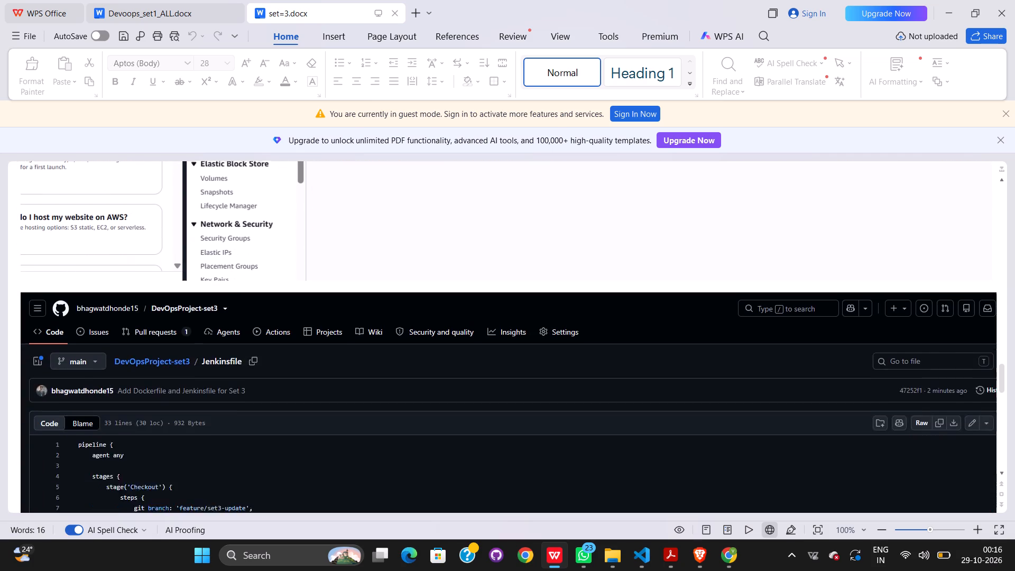
{"action": "scroll", "coordinate": [699, 293], "scroll_direction": "down", "scroll_amount": 6}
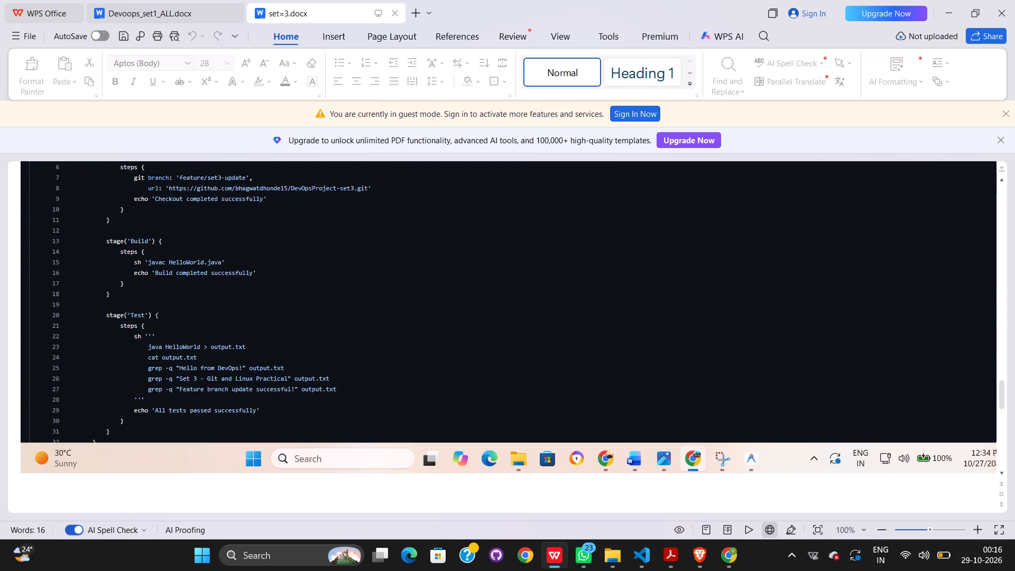
{"action": "scroll", "coordinate": [699, 293], "scroll_direction": "down", "scroll_amount": 1}
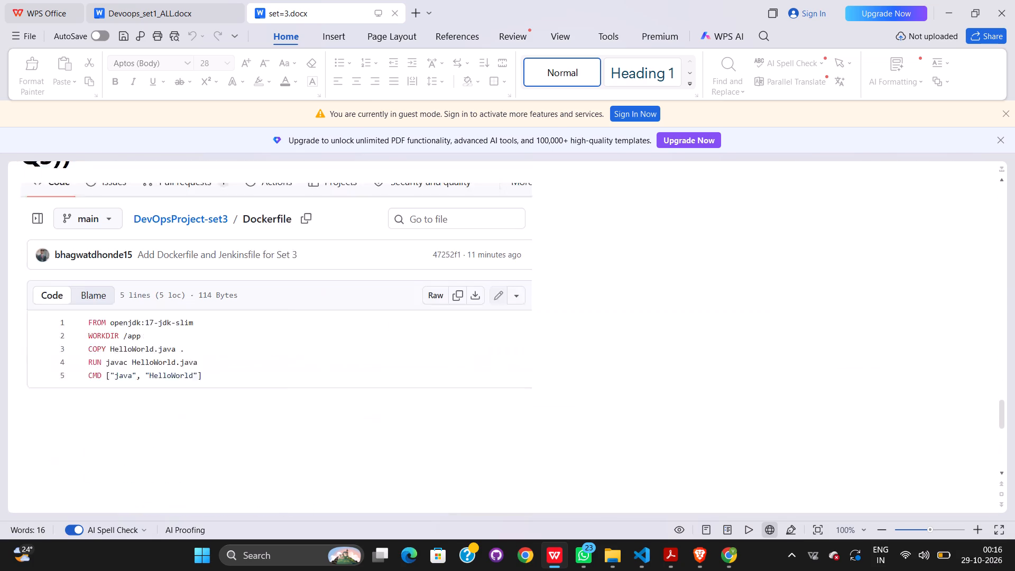
{"action": "scroll", "coordinate": [699, 293], "scroll_direction": "down", "scroll_amount": 2}
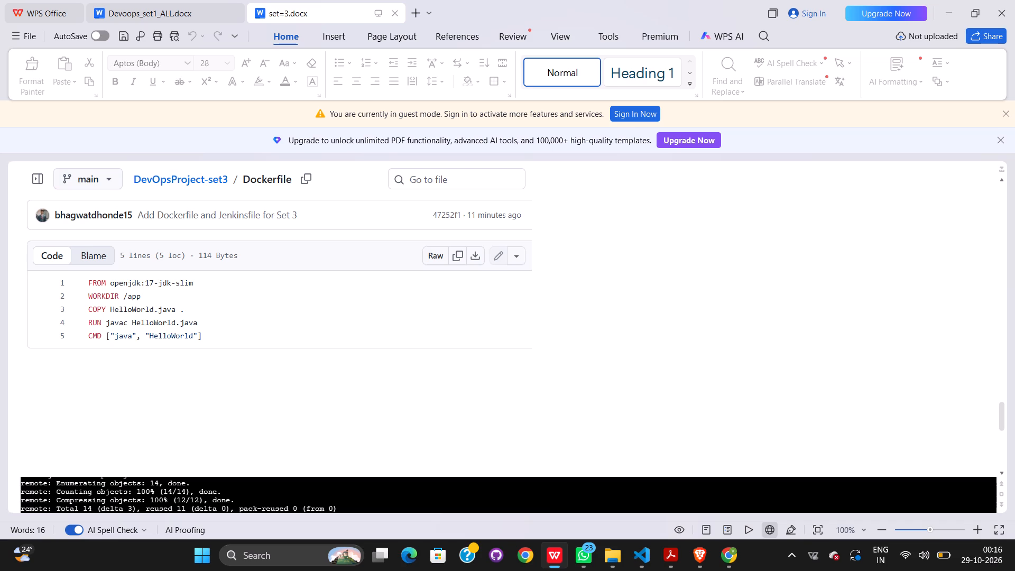
Return to the Q1 answer, zoom the page out to 79%, and snip its first terminal screenshot without the heading.
{"action": "scroll", "coordinate": [699, 293], "scroll_direction": "up", "scroll_amount": 16}
{"action": "scroll", "coordinate": [699, 293], "scroll_direction": "up", "scroll_amount": 5}
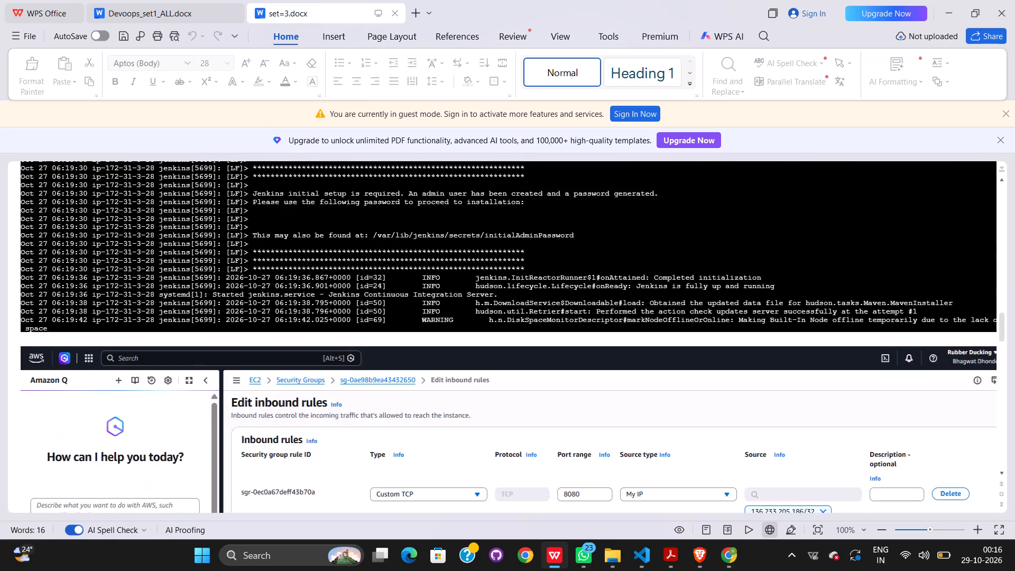
{"action": "scroll", "coordinate": [699, 293], "scroll_direction": "up", "scroll_amount": 17}
{"action": "scroll", "coordinate": [699, 293], "scroll_direction": "up", "scroll_amount": 4}
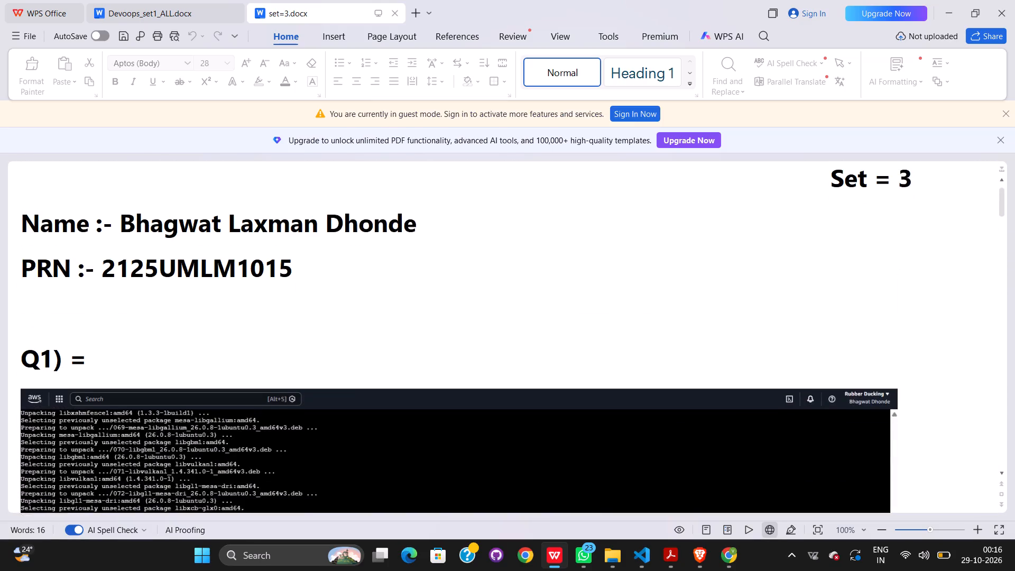
{"action": "scroll", "coordinate": [699, 293], "scroll_direction": "down", "scroll_amount": 4}
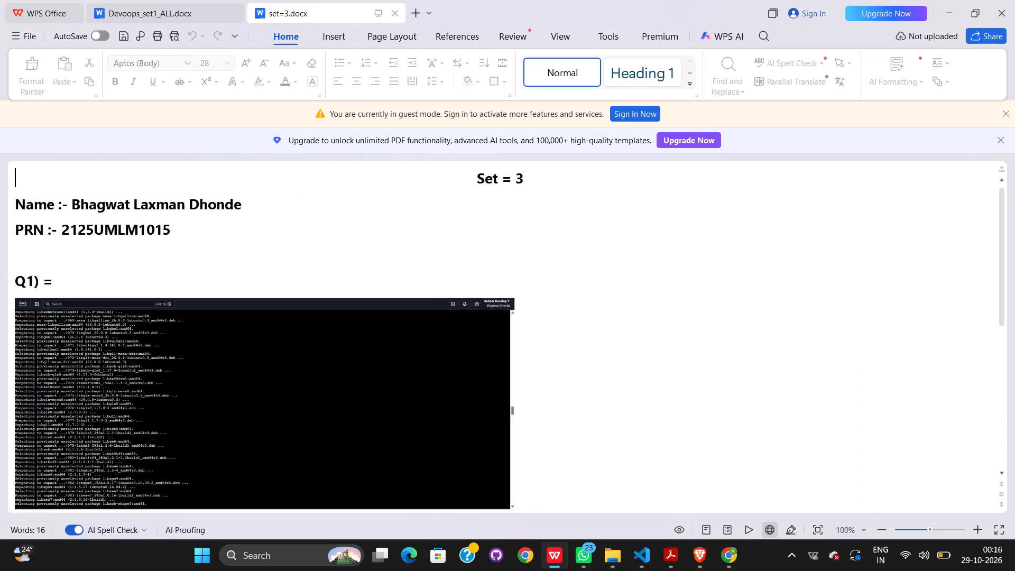
{"action": "scroll", "coordinate": [429, 380], "scroll_direction": "down", "scroll_amount": 1}
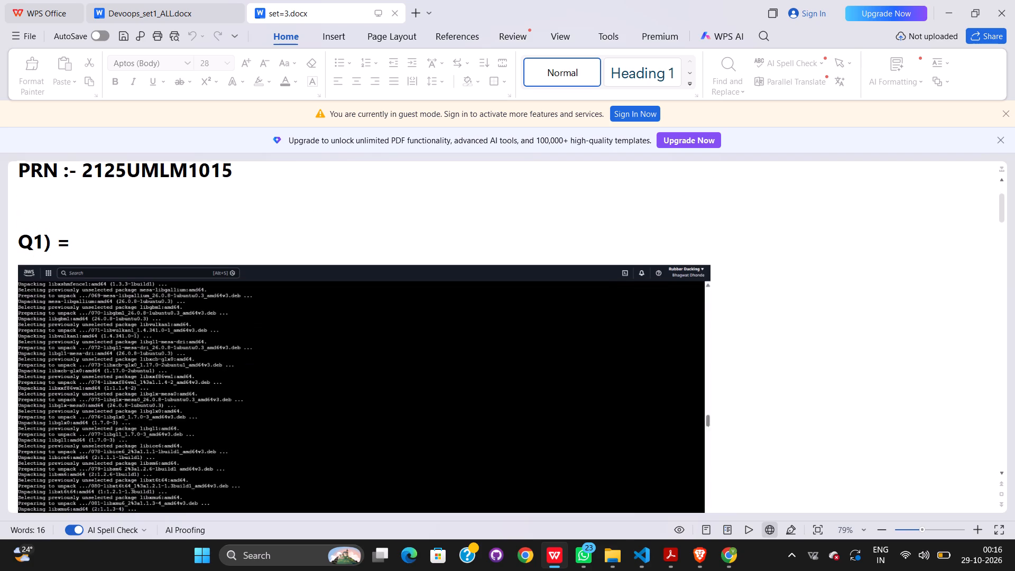
{"action": "scroll", "coordinate": [429, 380], "scroll_direction": "down", "scroll_amount": 2}
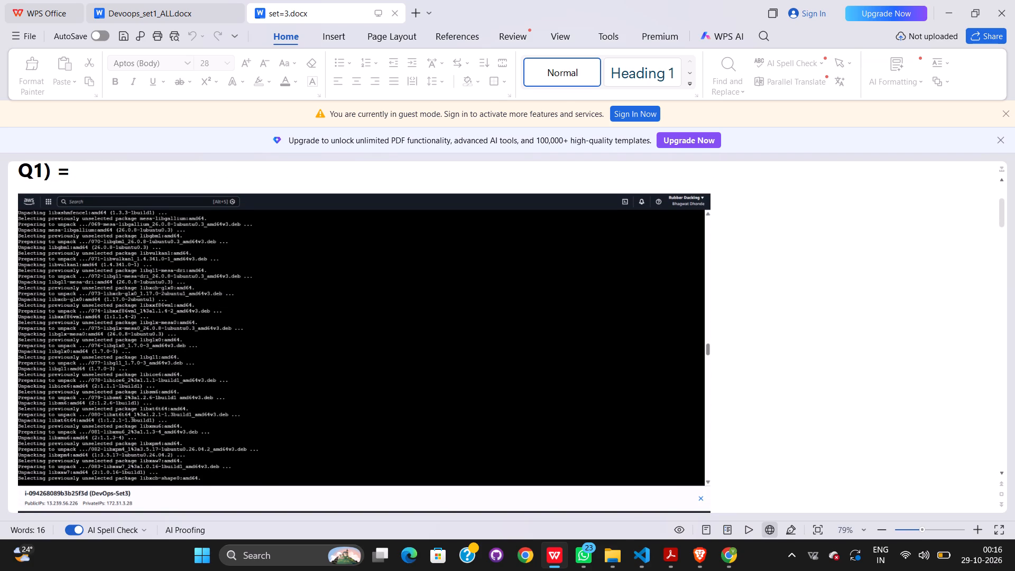
{"action": "scroll", "coordinate": [277, 329], "scroll_direction": "down", "scroll_amount": 1}
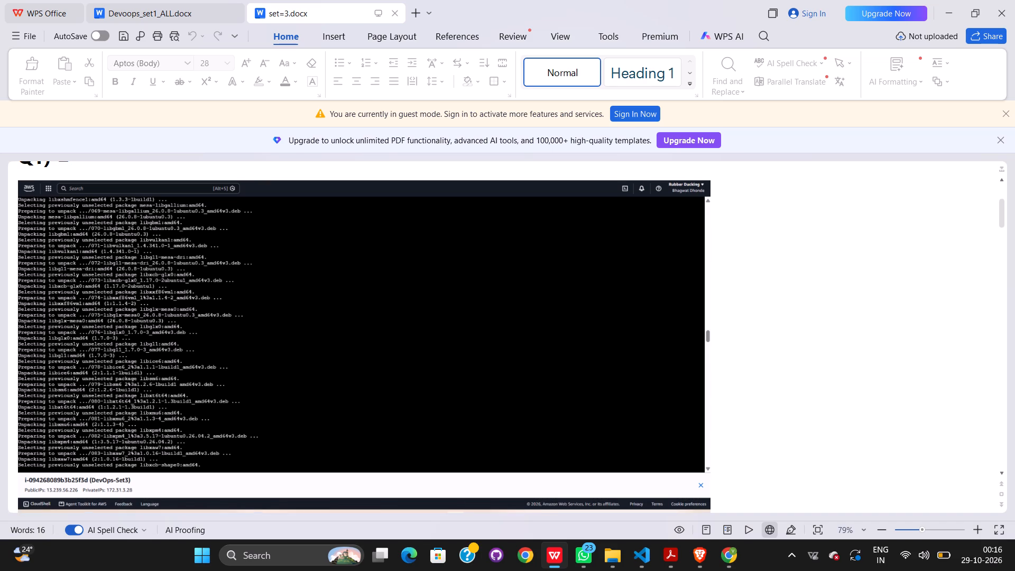
{"action": "key", "text": "Print"}
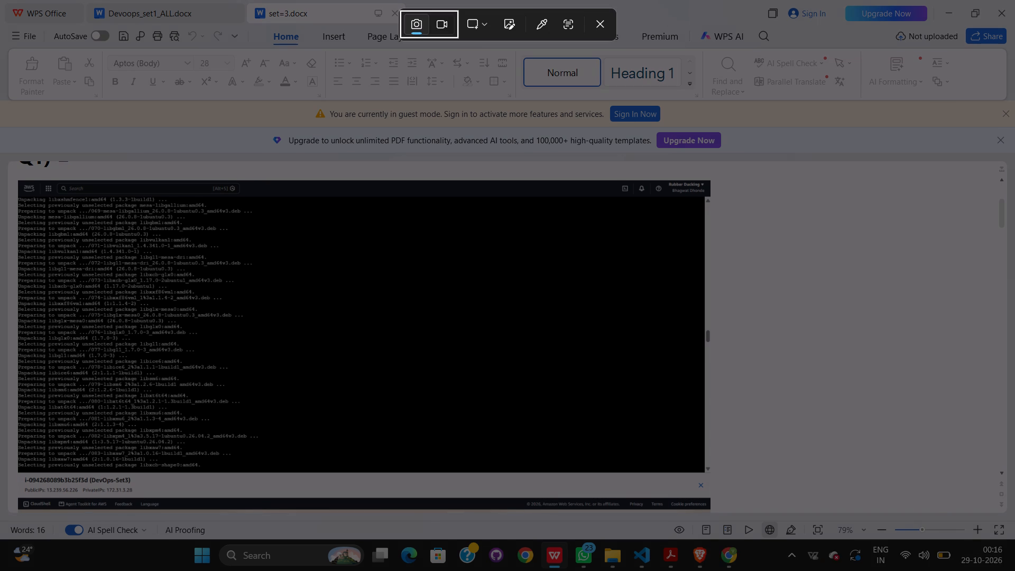
{"action": "left_click_drag", "start_coordinate": [18, 179], "coordinate": [391, 343]}
{"action": "scroll", "coordinate": [307, 313], "scroll_direction": "right", "scroll_amount": 1}
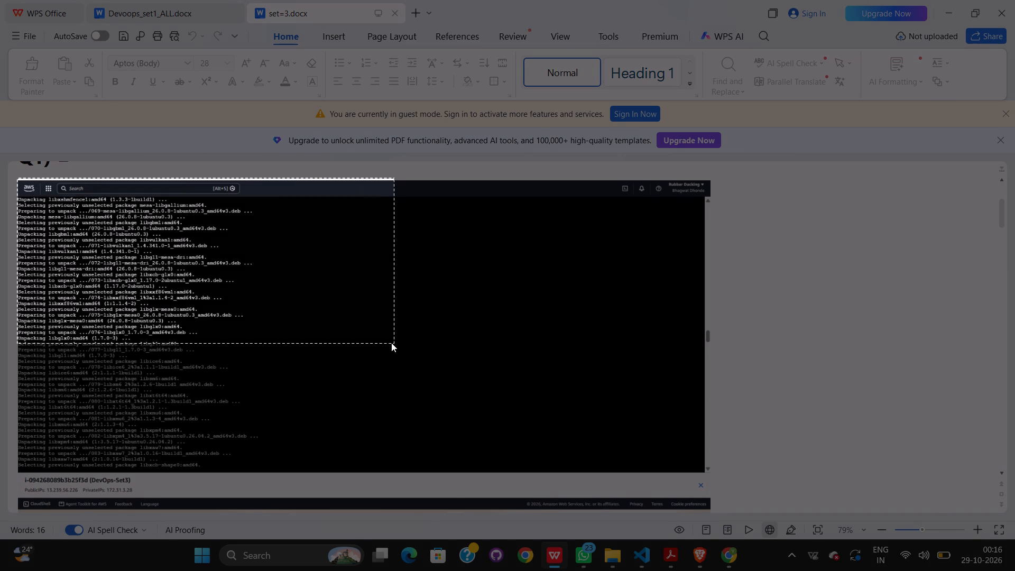
{"action": "left_click_drag", "start_coordinate": [391, 343], "coordinate": [727, 495]}
{"action": "scroll", "coordinate": [406, 346], "scroll_direction": "right", "scroll_amount": 2}
{"action": "scroll", "coordinate": [603, 476], "scroll_direction": "right", "scroll_amount": 1}
{"action": "scroll", "coordinate": [709, 486], "scroll_direction": "right", "scroll_amount": 1}
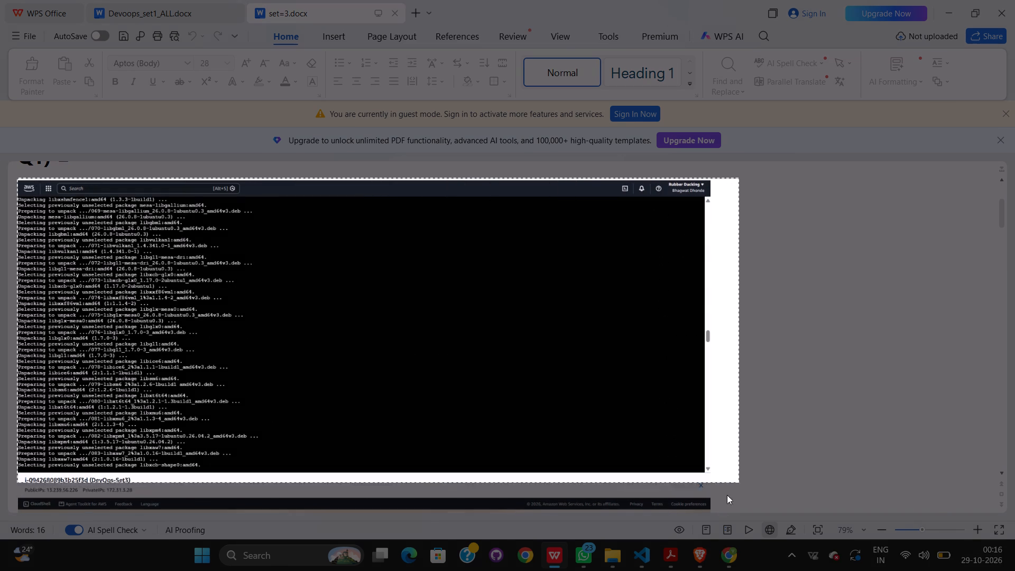
{"action": "left_click_drag", "start_coordinate": [727, 495], "coordinate": [720, 509]}
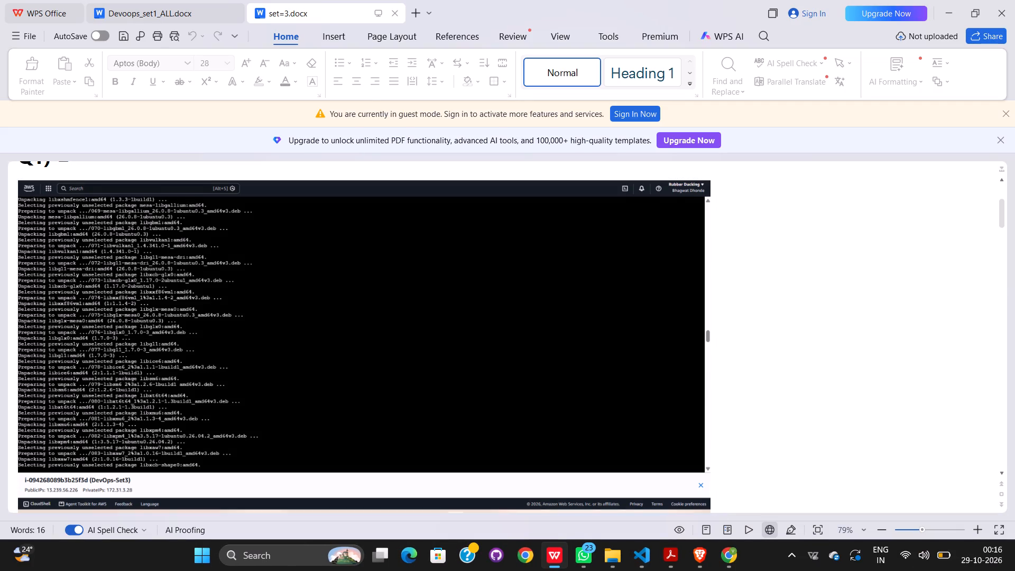
Snip the Q1 heading together with the first terminal screenshot of package unpacking.
{"action": "scroll", "coordinate": [401, 374], "scroll_direction": "up", "scroll_amount": 1}
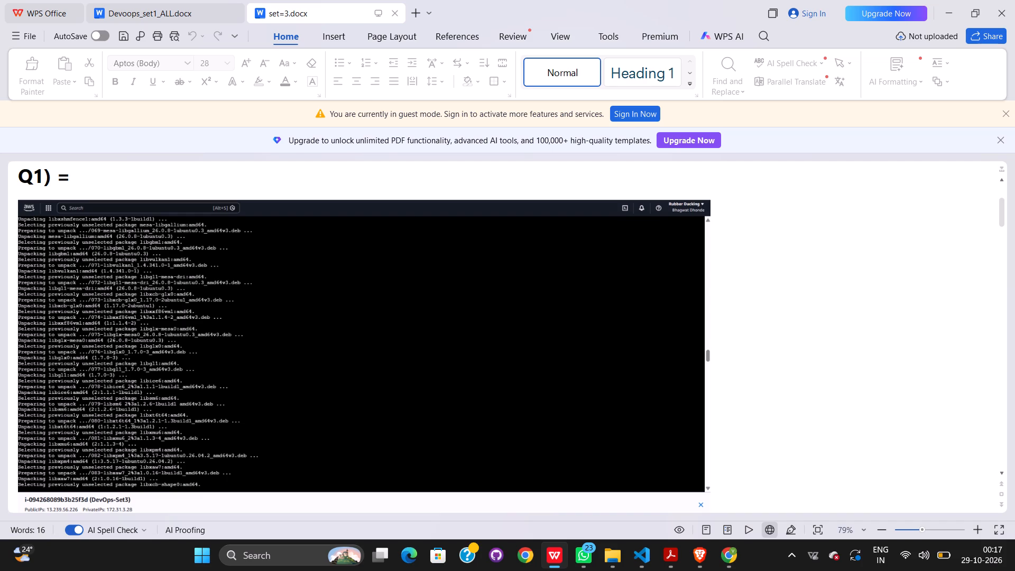
{"action": "key", "text": "Print"}
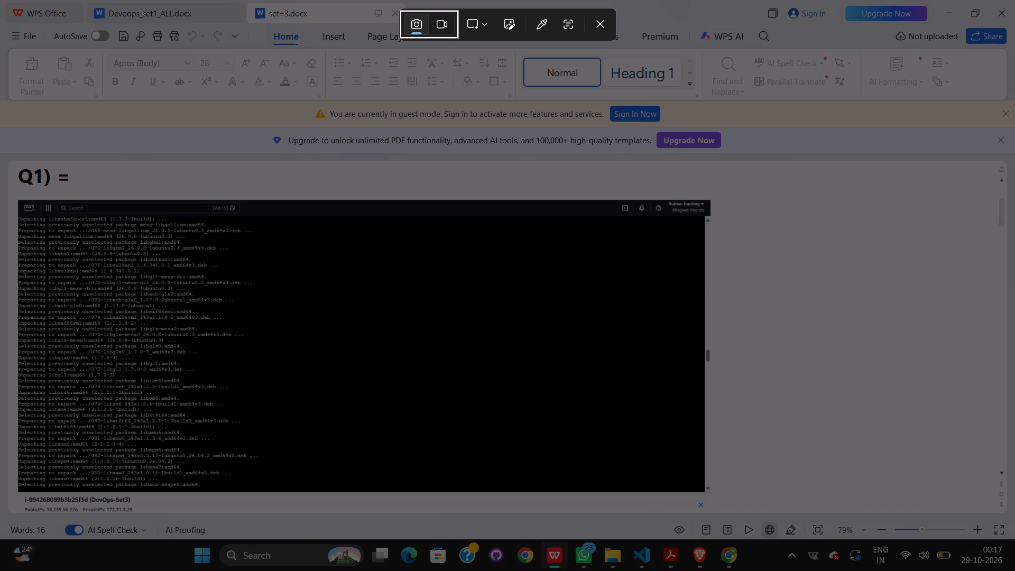
{"action": "left_click_drag", "start_coordinate": [12, 164], "coordinate": [255, 384]}
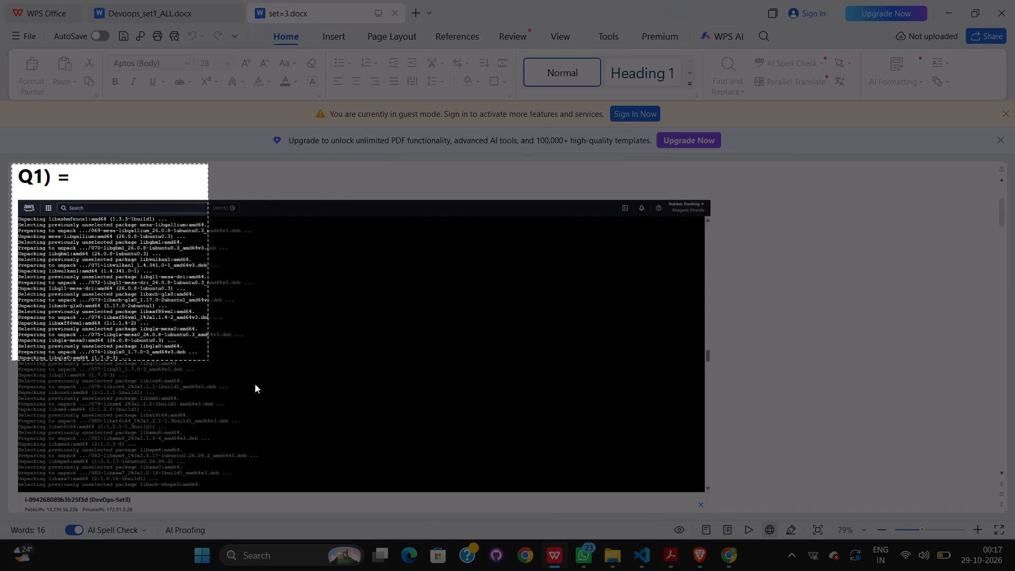
{"action": "left_click_drag", "start_coordinate": [255, 384], "coordinate": [749, 513]}
{"action": "scroll", "coordinate": [276, 393], "scroll_direction": "right", "scroll_amount": 2}
{"action": "scroll", "coordinate": [723, 504], "scroll_direction": "right", "scroll_amount": 1}
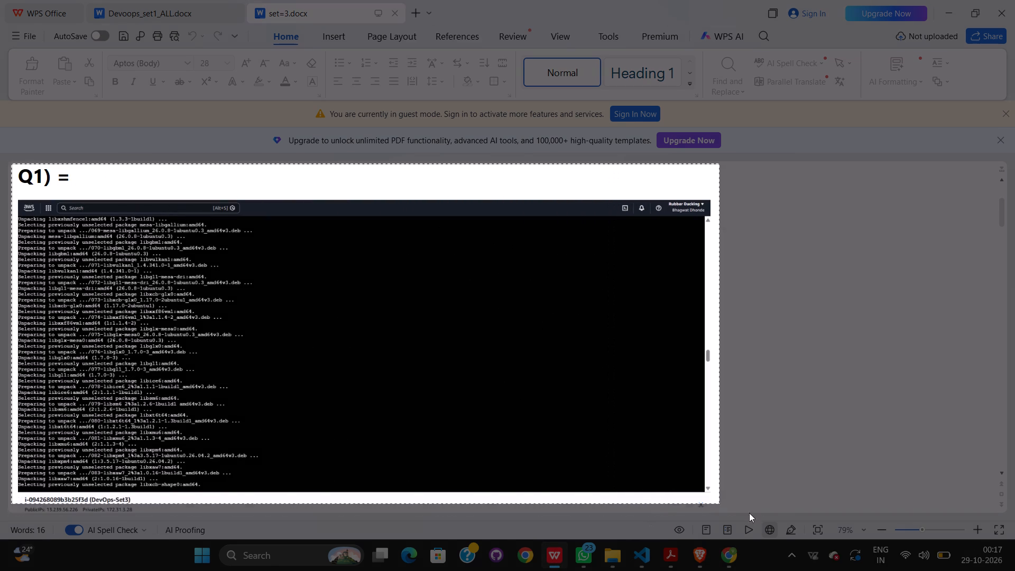
{"action": "scroll", "coordinate": [749, 513], "scroll_direction": "right", "scroll_amount": 1}
{"action": "left_click_drag", "start_coordinate": [749, 513], "coordinate": [732, 518]}
Dismiss the guest-mode and upgrade banners above the document to enlarge the page area.
{"action": "scroll", "coordinate": [413, 411], "scroll_direction": "down", "scroll_amount": 2}
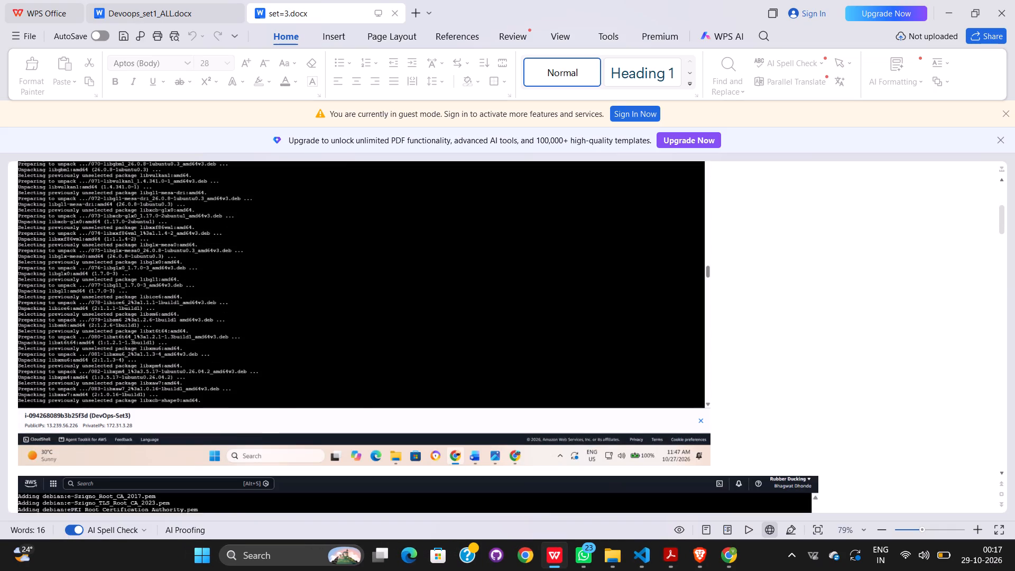
{"action": "scroll", "coordinate": [413, 411], "scroll_direction": "down", "scroll_amount": 6}
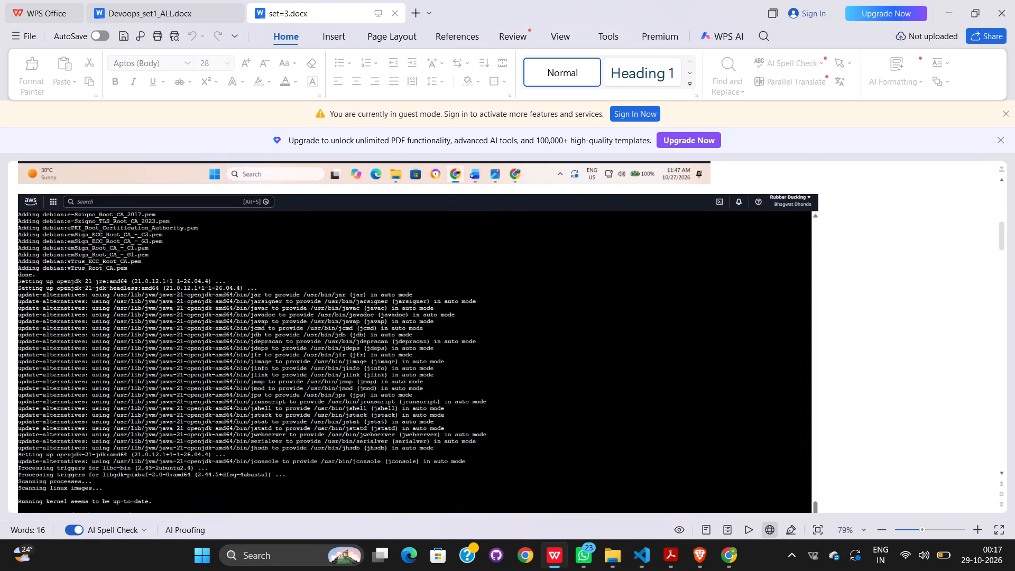
{"action": "scroll", "coordinate": [288, 383], "scroll_direction": "down", "scroll_amount": 3}
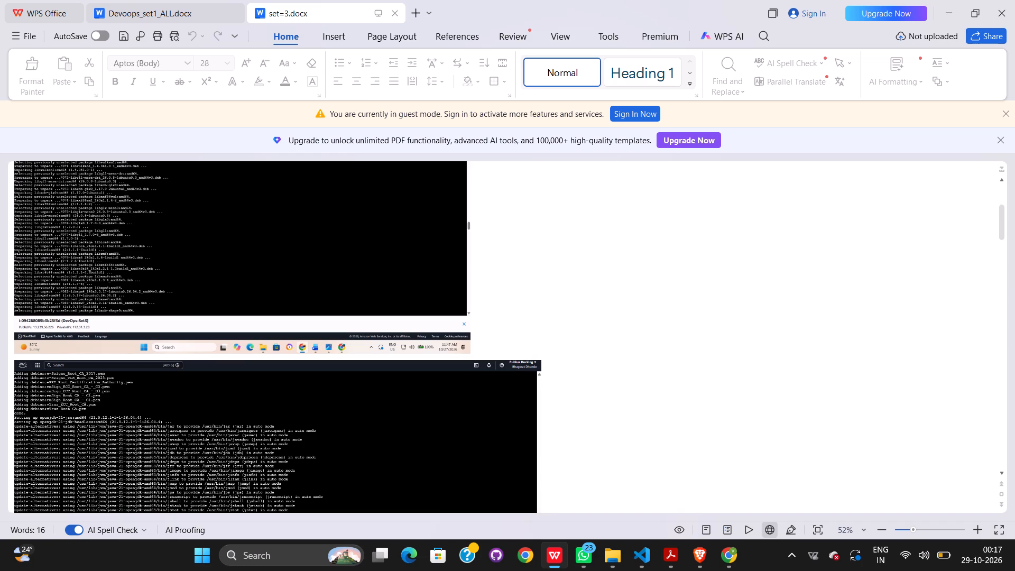
{"action": "left_click", "coordinate": [1002, 113]}
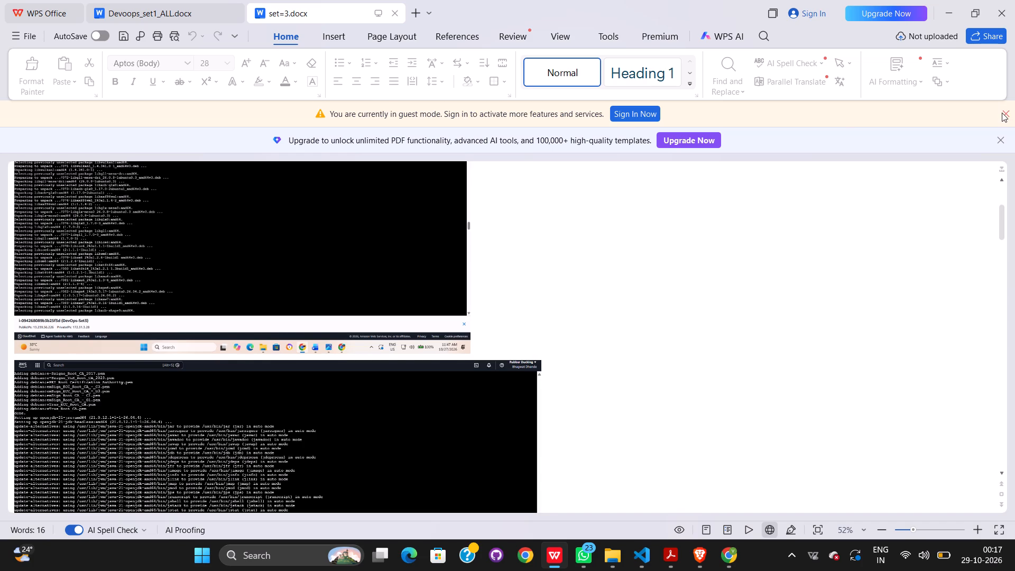
{"action": "left_click", "coordinate": [1001, 112]}
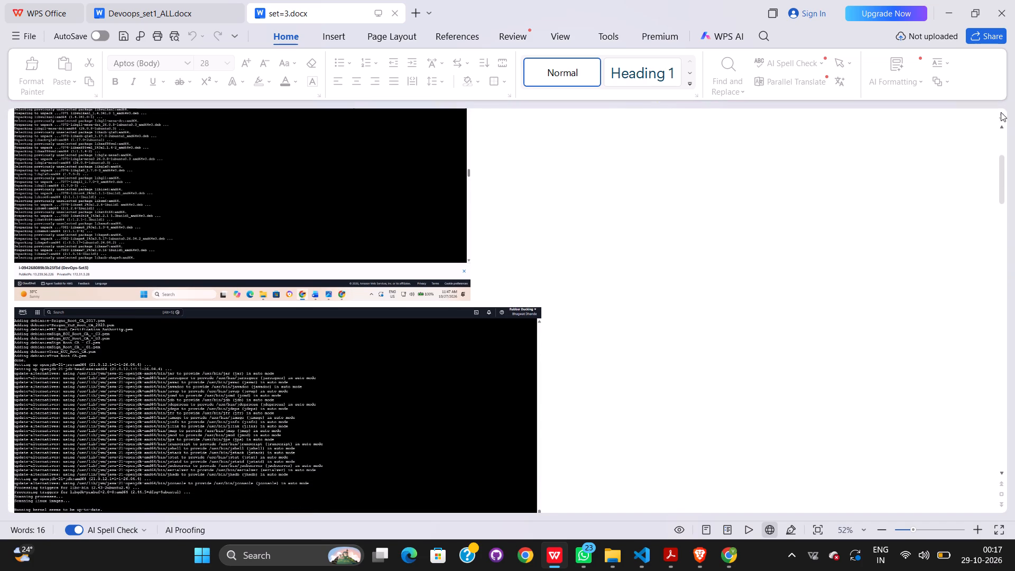
Set the page zoom to 70% and snip the second Q1 terminal screenshot, showing the openjdk-21 setup, including its instance footer.
{"action": "scroll", "coordinate": [238, 354], "scroll_direction": "down", "scroll_amount": 1}
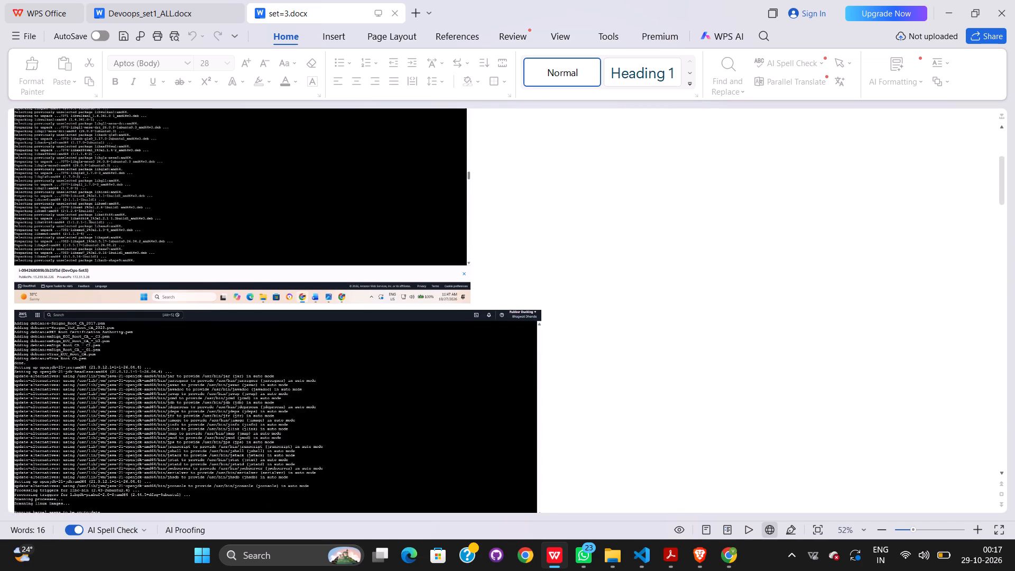
{"action": "scroll", "coordinate": [238, 354], "scroll_direction": "down", "scroll_amount": 1}
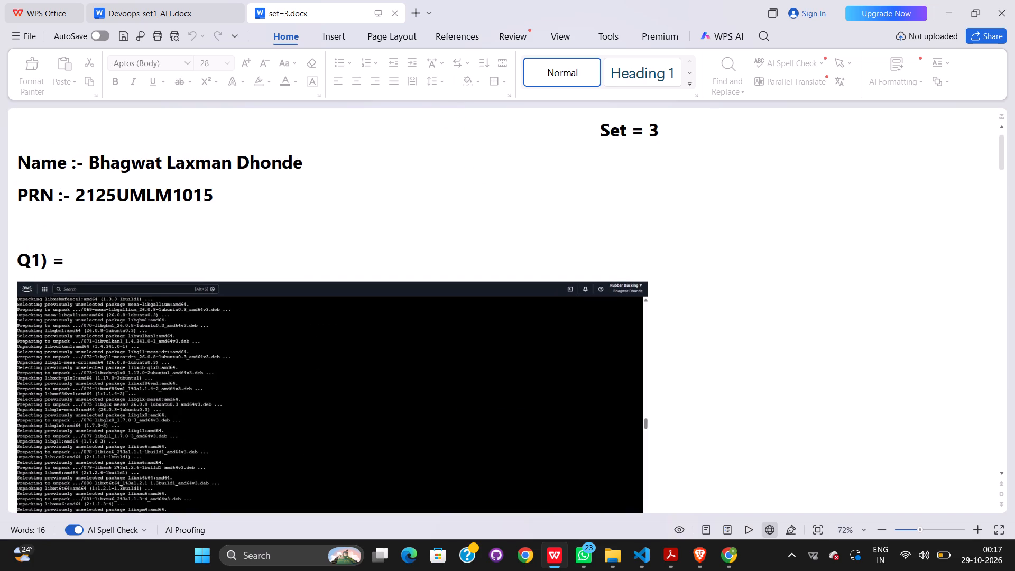
{"action": "scroll", "coordinate": [238, 354], "scroll_direction": "down", "scroll_amount": 8}
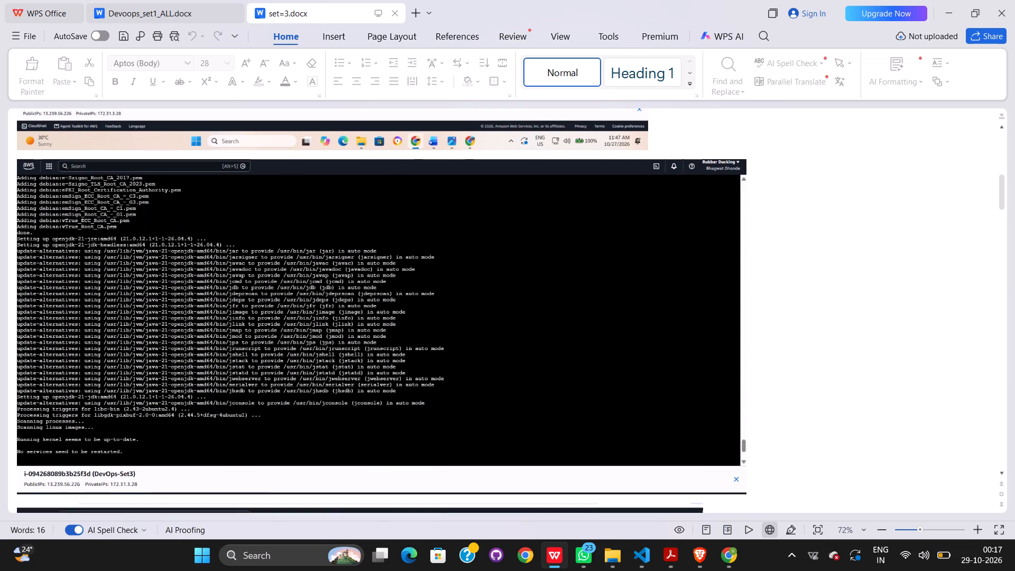
{"action": "scroll", "coordinate": [238, 354], "scroll_direction": "down", "scroll_amount": 3}
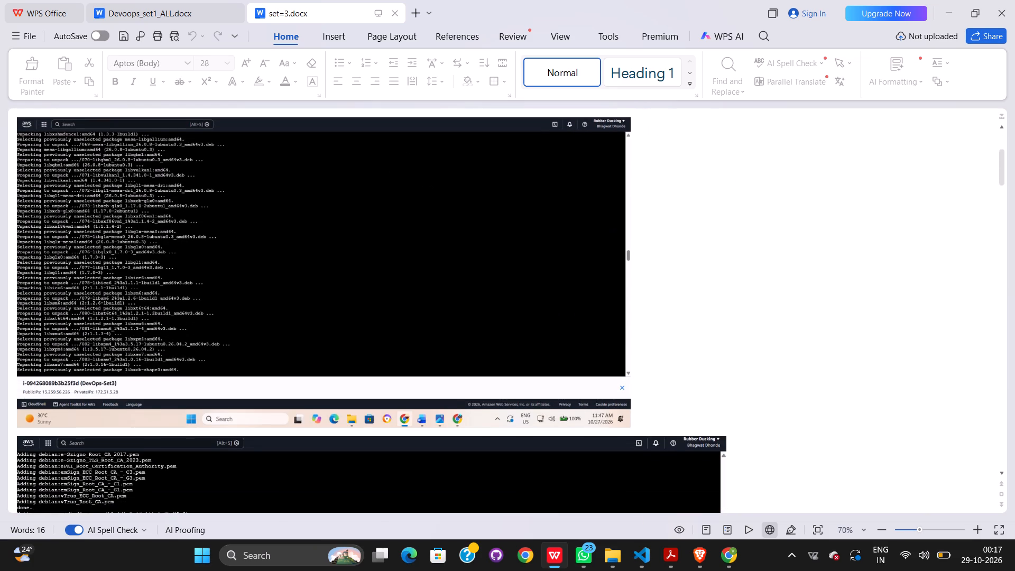
{"action": "scroll", "coordinate": [242, 315], "scroll_direction": "down", "scroll_amount": 5}
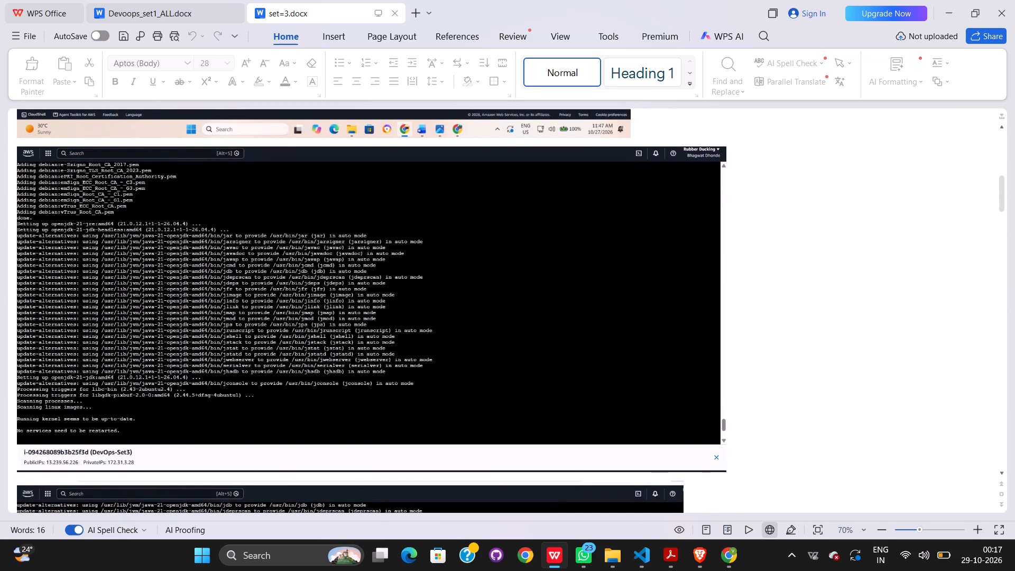
{"action": "scroll", "coordinate": [242, 315], "scroll_direction": "down", "scroll_amount": 1}
{"action": "key", "text": "Print"}
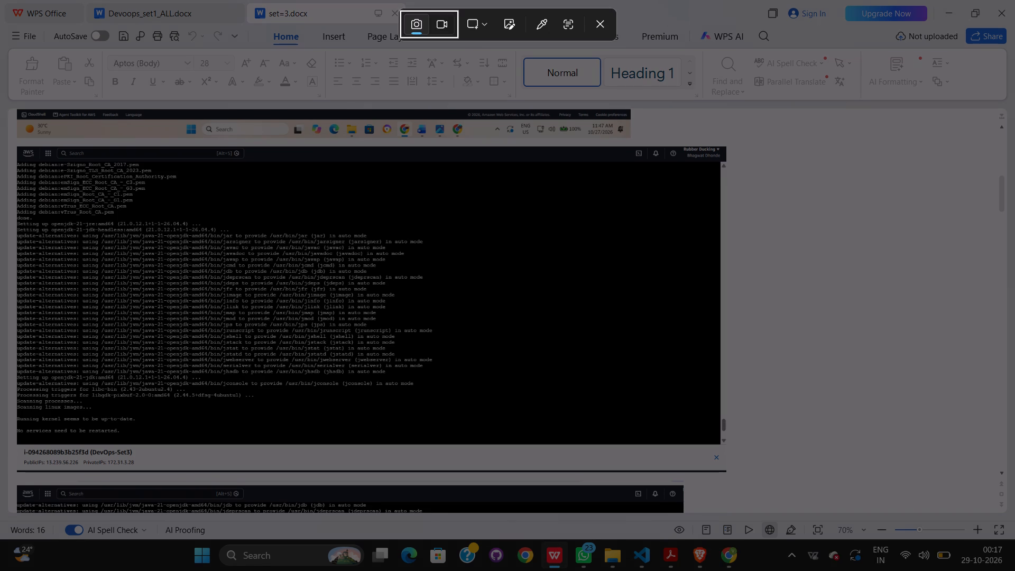
{"action": "left_click_drag", "start_coordinate": [14, 143], "coordinate": [326, 289]}
{"action": "scroll", "coordinate": [210, 257], "scroll_direction": "right", "scroll_amount": 1}
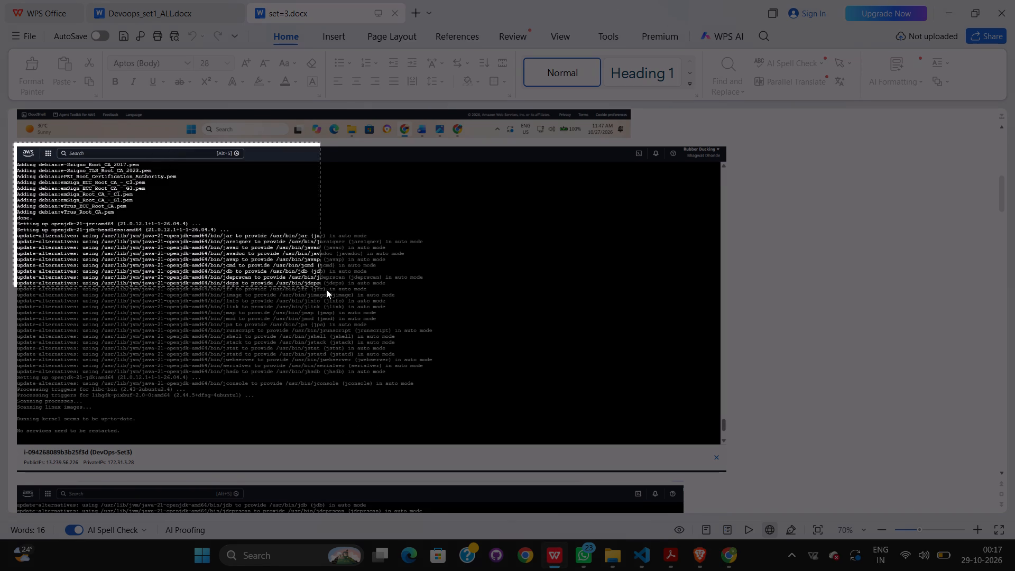
{"action": "scroll", "coordinate": [326, 289], "scroll_direction": "right", "scroll_amount": 2}
{"action": "left_click_drag", "start_coordinate": [326, 289], "coordinate": [650, 407]}
{"action": "scroll", "coordinate": [586, 386], "scroll_direction": "right", "scroll_amount": 1}
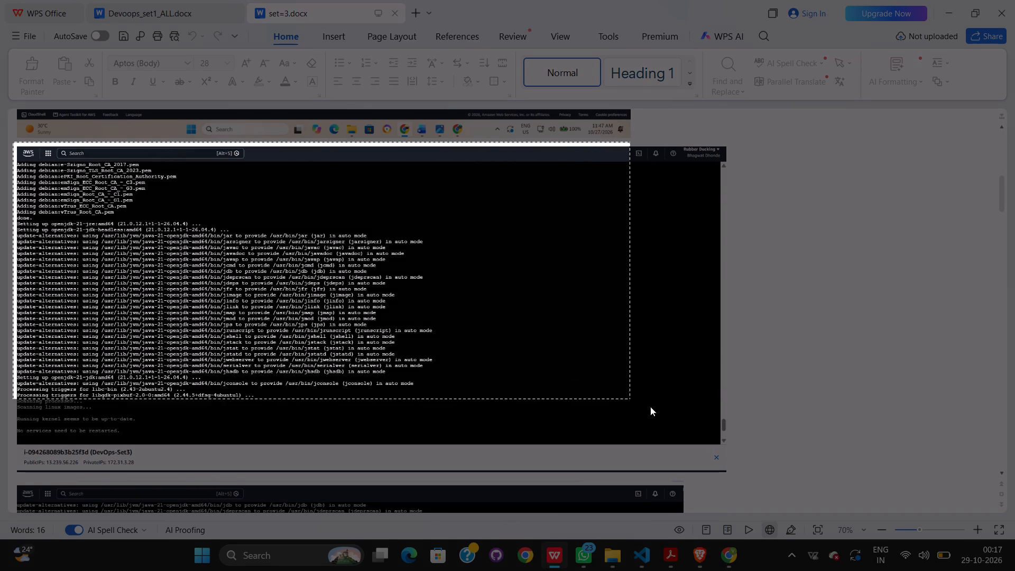
{"action": "scroll", "coordinate": [650, 407], "scroll_direction": "right", "scroll_amount": 1}
{"action": "left_click_drag", "start_coordinate": [650, 407], "coordinate": [754, 473]}
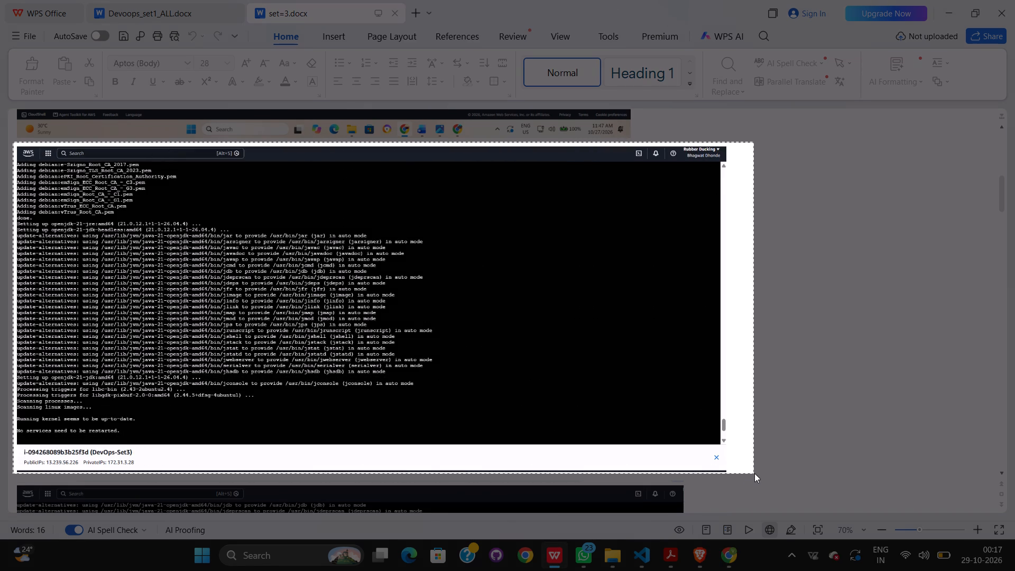
{"action": "left_click_drag", "start_coordinate": [754, 473], "coordinate": [740, 485]}
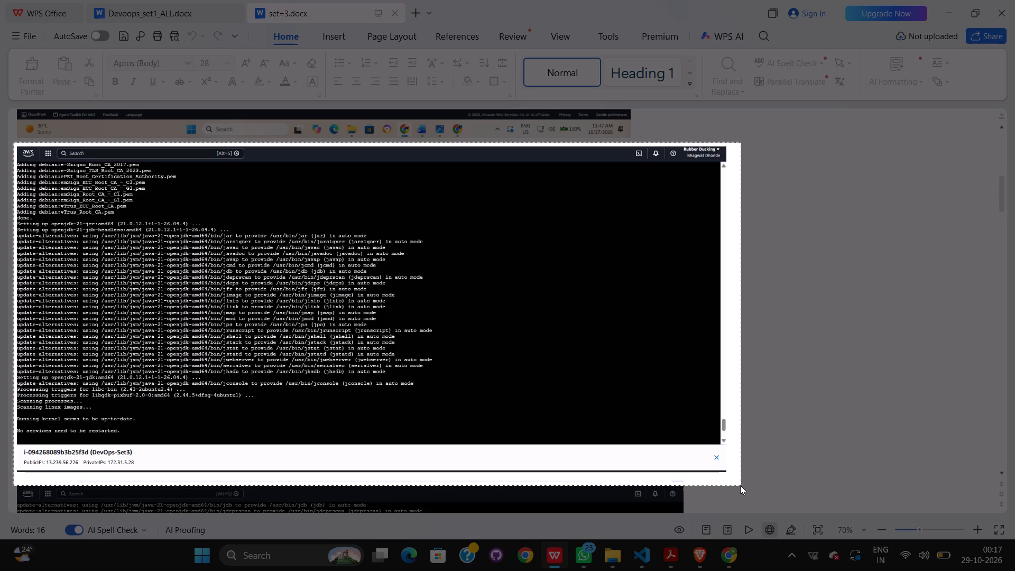
{"action": "left_click_drag", "start_coordinate": [740, 485], "coordinate": [741, 485]}
Snip the third Q1 terminal screenshot, showing the Java program output and the feature/set3-update branch status.
{"action": "scroll", "coordinate": [413, 389], "scroll_direction": "down", "scroll_amount": 4}
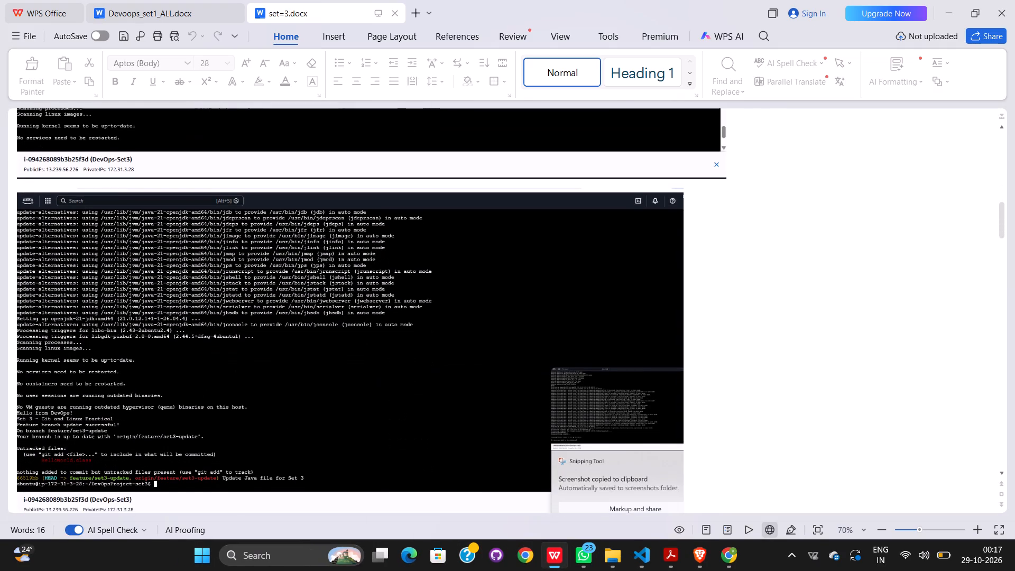
{"action": "scroll", "coordinate": [413, 389], "scroll_direction": "down", "scroll_amount": 3}
{"action": "key", "text": "Print"}
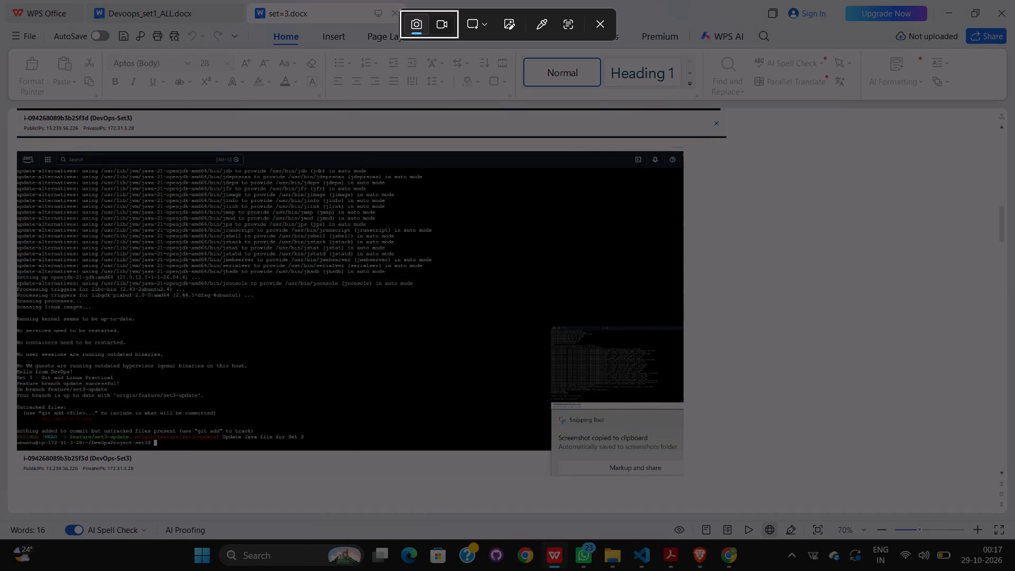
{"action": "left_click_drag", "start_coordinate": [15, 146], "coordinate": [457, 384]}
{"action": "scroll", "coordinate": [335, 329], "scroll_direction": "right", "scroll_amount": 2}
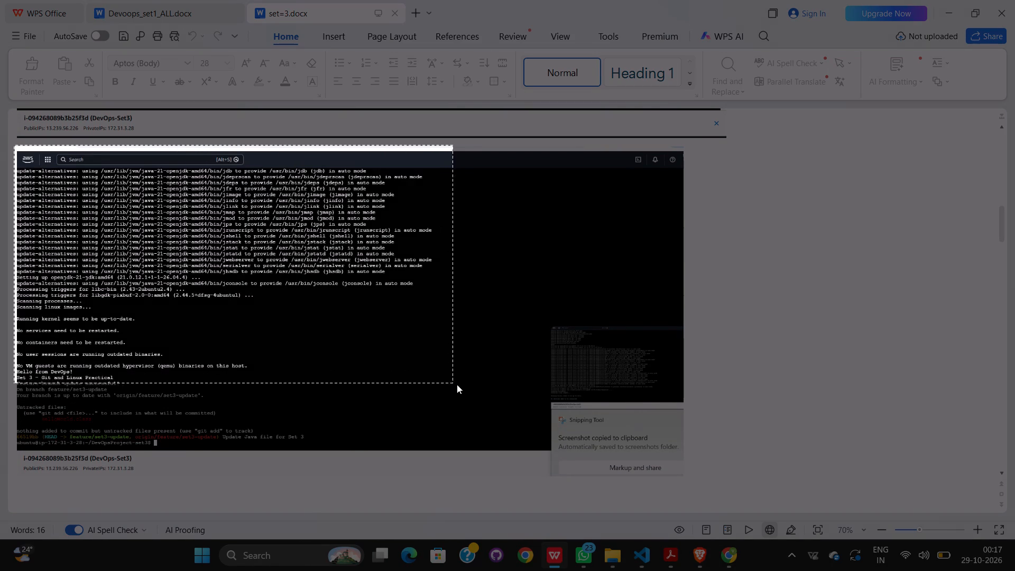
{"action": "scroll", "coordinate": [457, 384], "scroll_direction": "right", "scroll_amount": 1}
{"action": "left_click_drag", "start_coordinate": [457, 384], "coordinate": [719, 502]}
{"action": "scroll", "coordinate": [685, 540], "scroll_direction": "right", "scroll_amount": 1}
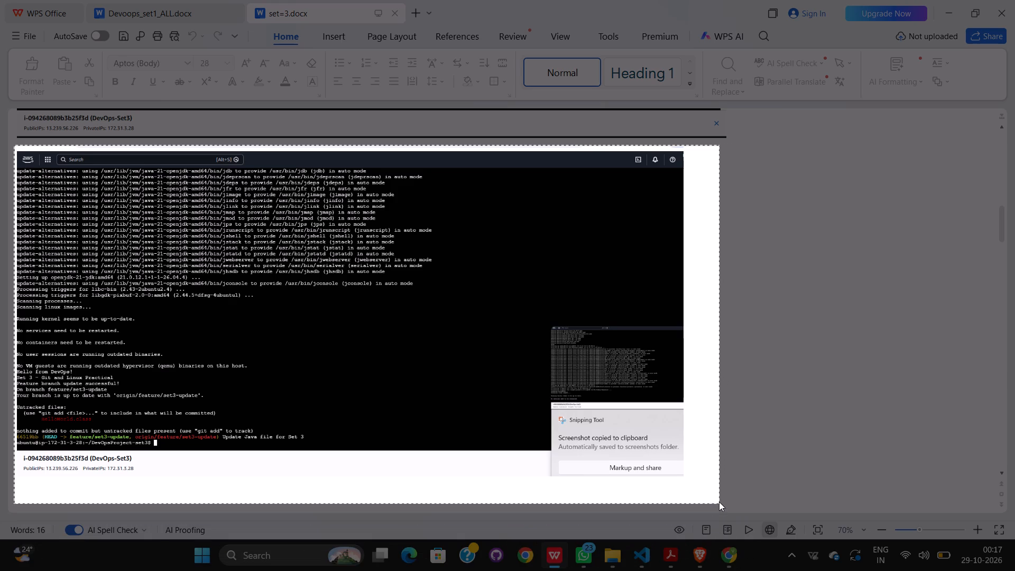
{"action": "left_click_drag", "start_coordinate": [719, 502], "coordinate": [712, 499]}
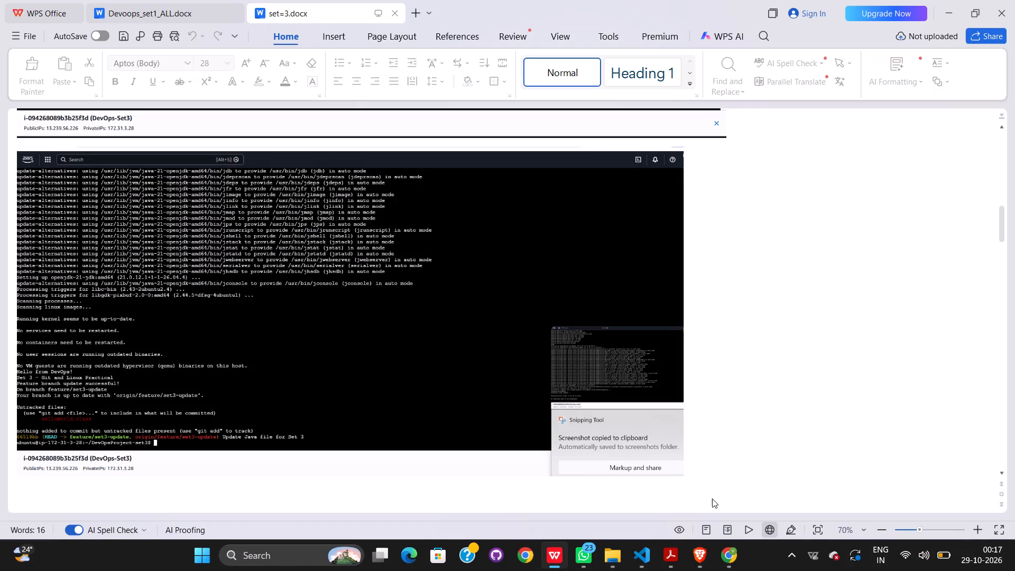
Snip the Q2 heading together with its first terminal screenshot of the Jenkins installation and service status.
{"action": "scroll", "coordinate": [428, 370], "scroll_direction": "down", "scroll_amount": 4}
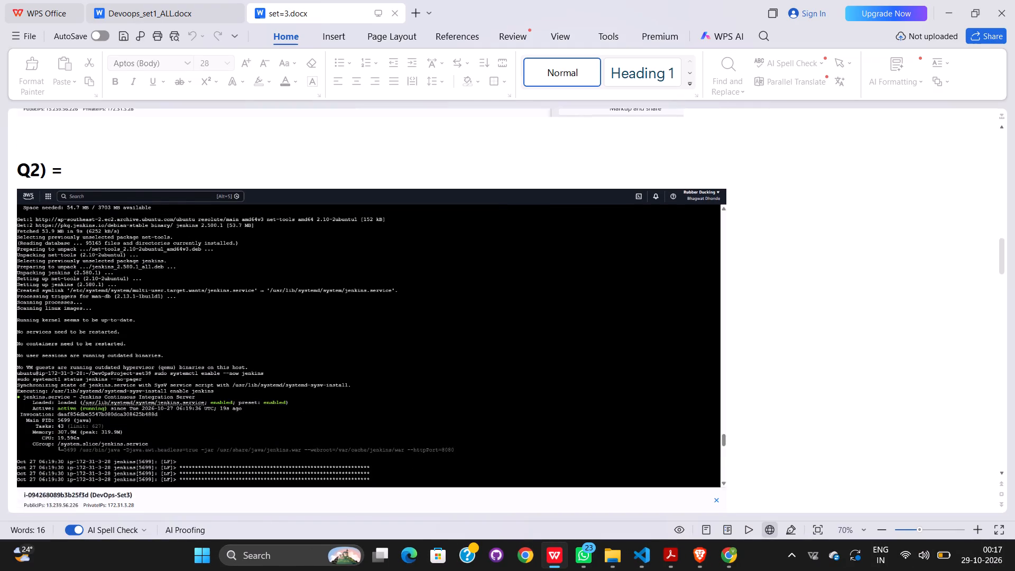
{"action": "scroll", "coordinate": [428, 370], "scroll_direction": "down", "scroll_amount": 2}
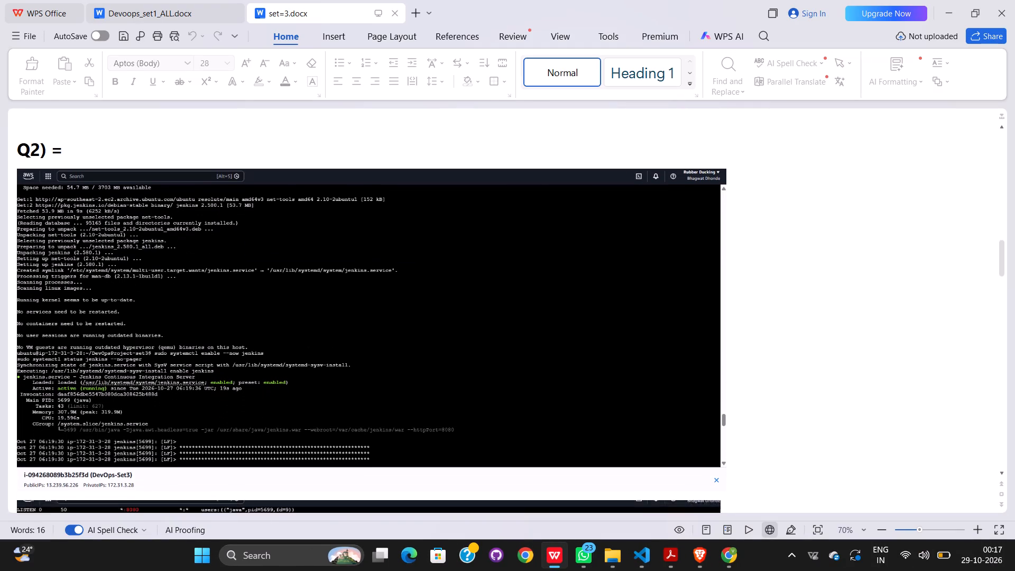
{"action": "scroll", "coordinate": [428, 370], "scroll_direction": "down", "scroll_amount": 2}
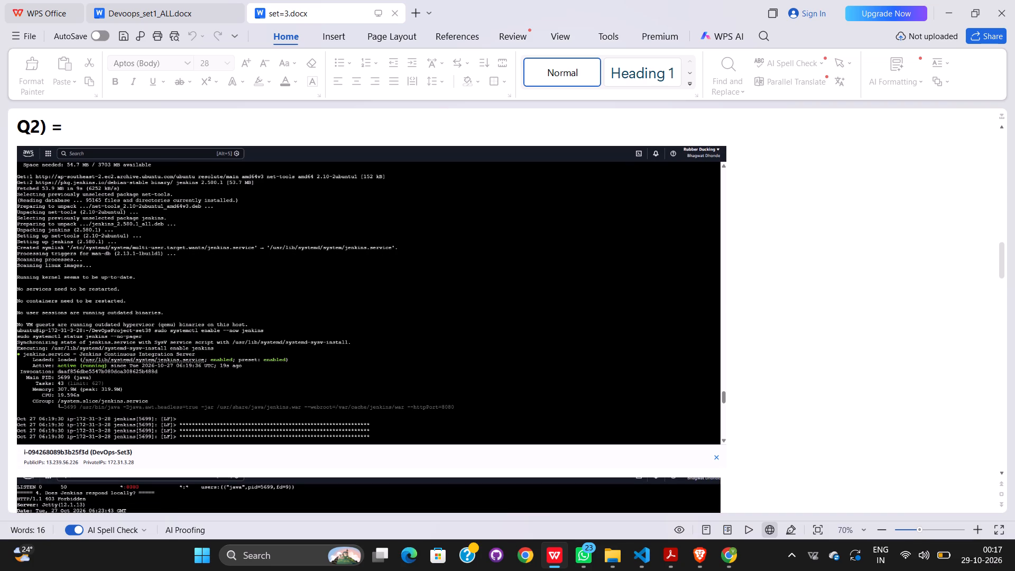
{"action": "key", "text": "Print"}
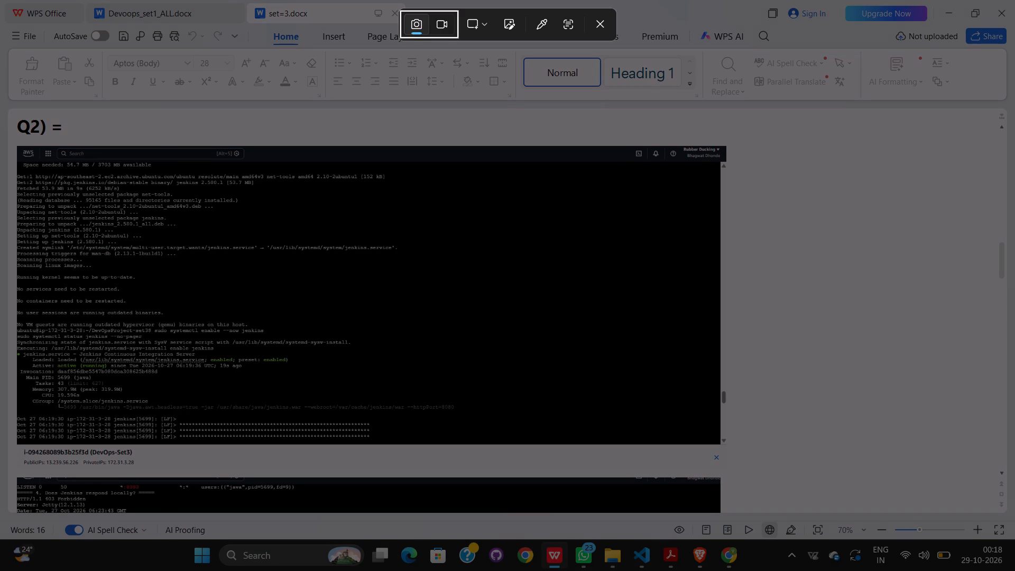
{"action": "left_click_drag", "start_coordinate": [11, 114], "coordinate": [779, 480]}
{"action": "scroll", "coordinate": [410, 423], "scroll_direction": "right", "scroll_amount": 2}
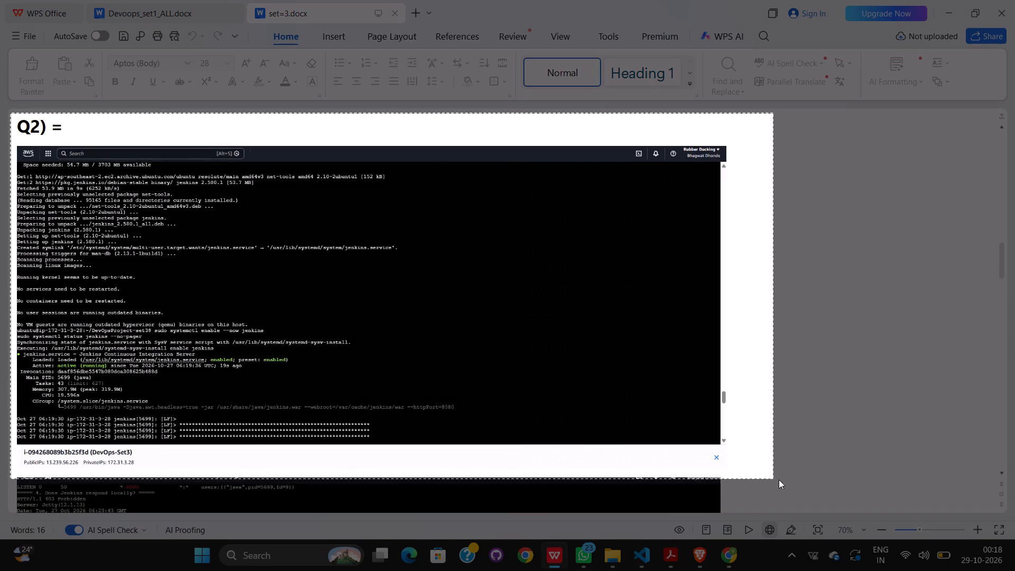
{"action": "left_click_drag", "start_coordinate": [779, 480], "coordinate": [760, 475]}
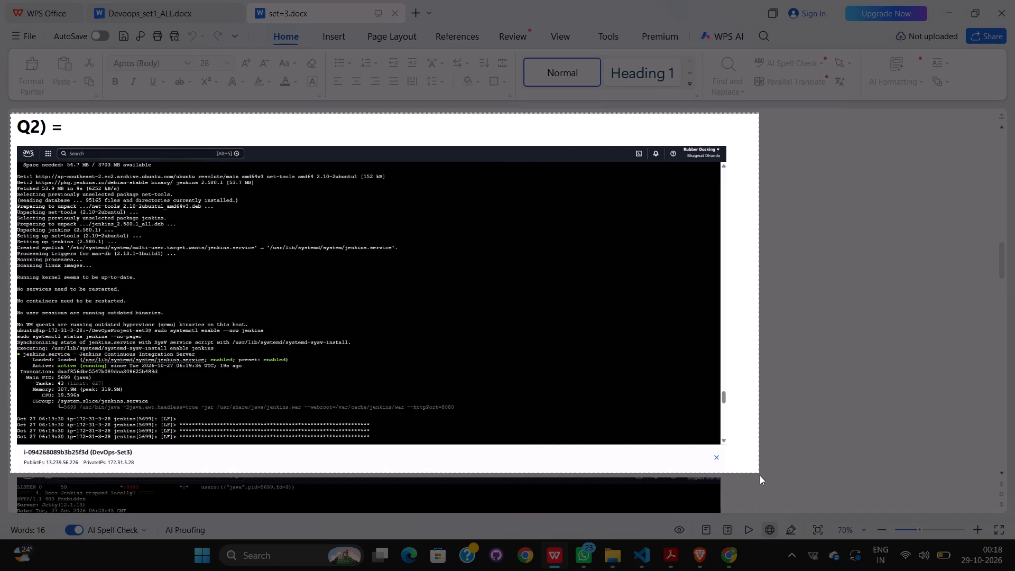
{"action": "left_click_drag", "start_coordinate": [760, 475], "coordinate": [759, 472]}
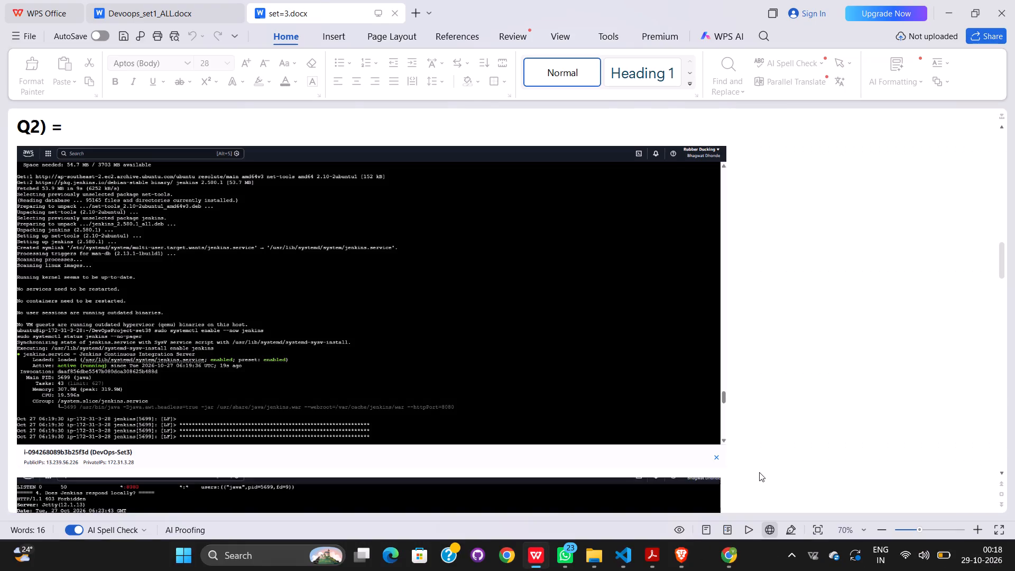
Snip the second Q2 terminal screenshot, showing the local Jenkins response check and recent Jenkins errors.
{"action": "scroll", "coordinate": [759, 472], "scroll_direction": "down", "scroll_amount": 6}
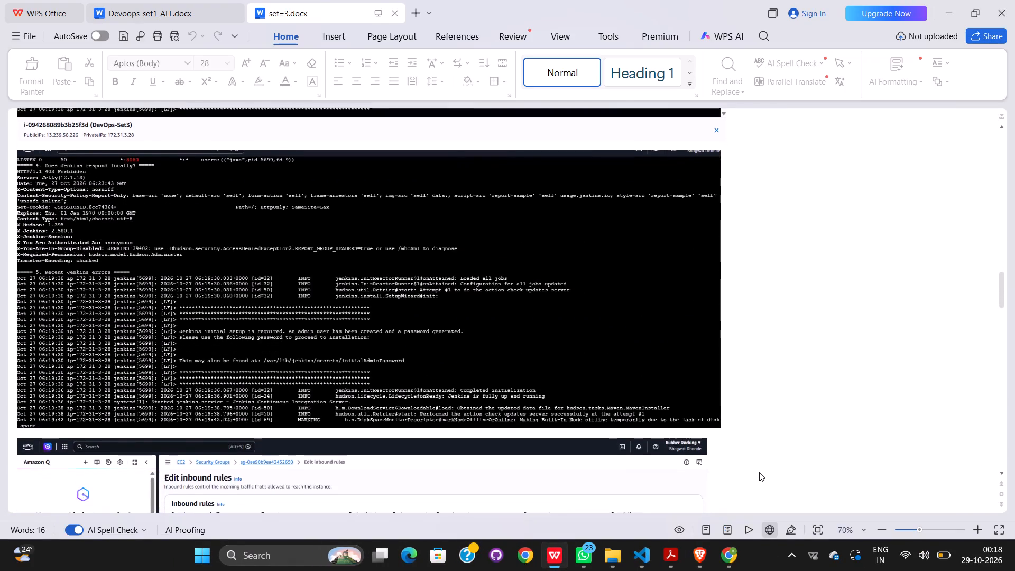
{"action": "scroll", "coordinate": [759, 472], "scroll_direction": "down", "scroll_amount": 1}
{"action": "key", "text": "Print"}
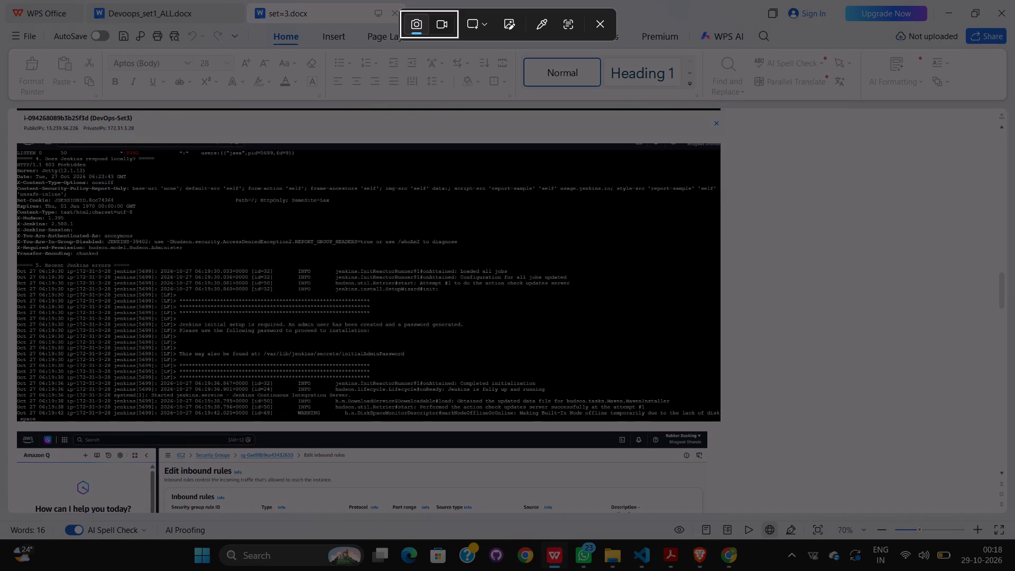
{"action": "left_click_drag", "start_coordinate": [13, 134], "coordinate": [490, 405]}
{"action": "scroll", "coordinate": [336, 360], "scroll_direction": "right", "scroll_amount": 2}
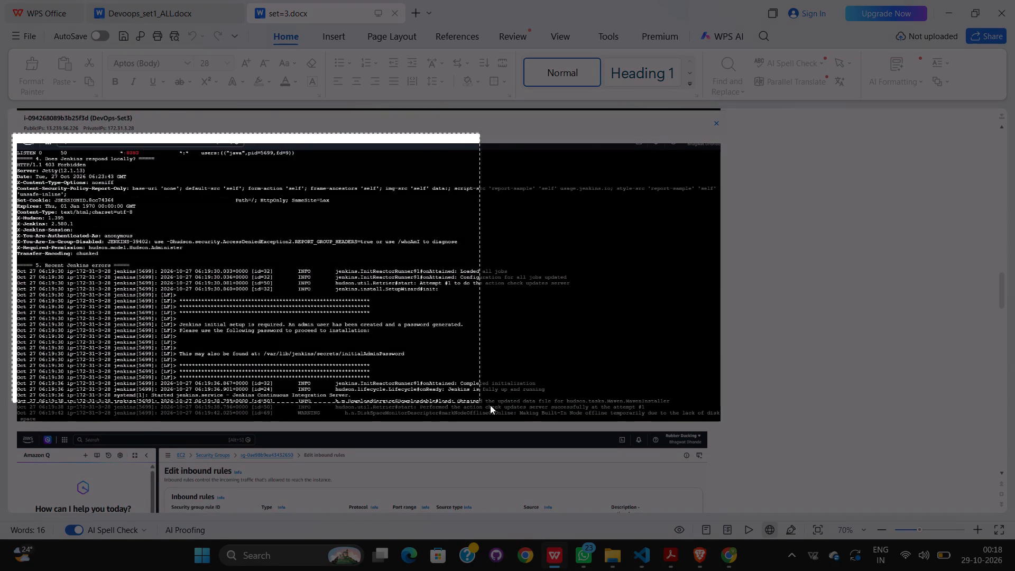
{"action": "scroll", "coordinate": [490, 405], "scroll_direction": "right", "scroll_amount": 1}
{"action": "left_click_drag", "start_coordinate": [490, 405], "coordinate": [728, 423]}
{"action": "scroll", "coordinate": [628, 406], "scroll_direction": "right", "scroll_amount": 2}
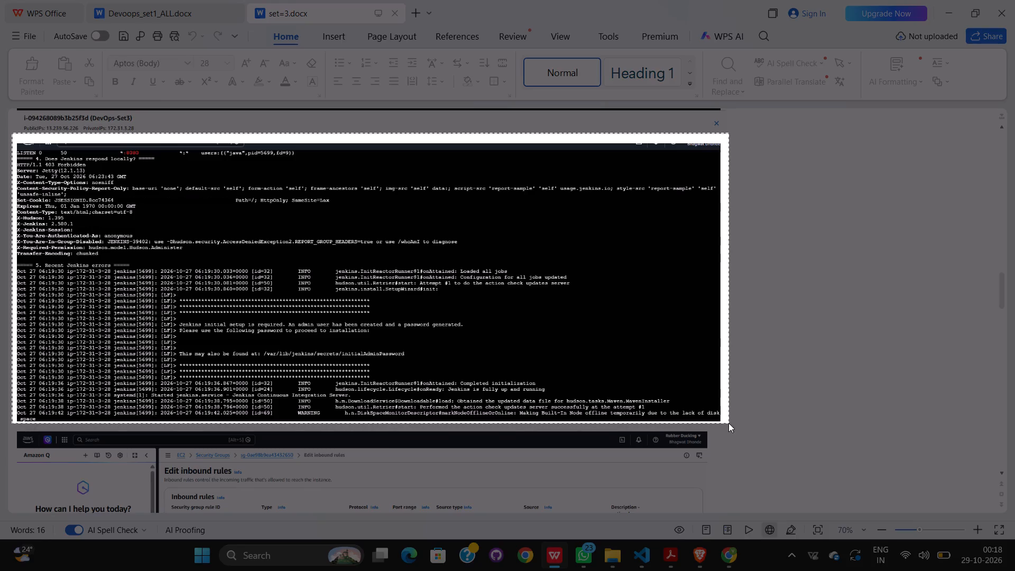
{"action": "left_click_drag", "start_coordinate": [728, 423], "coordinate": [733, 426]}
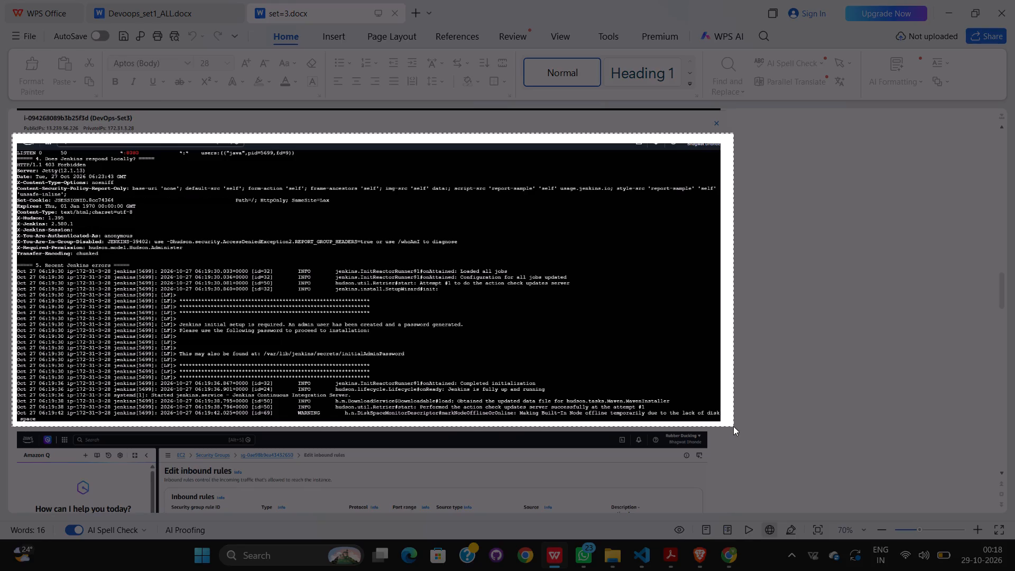
{"action": "left_click_drag", "start_coordinate": [733, 426], "coordinate": [732, 426]}
Snip the Q2 screenshot of the AWS Edit inbound rules page with the Custom TCP 8080 rule.
{"action": "scroll", "coordinate": [383, 366], "scroll_direction": "down", "scroll_amount": 1}
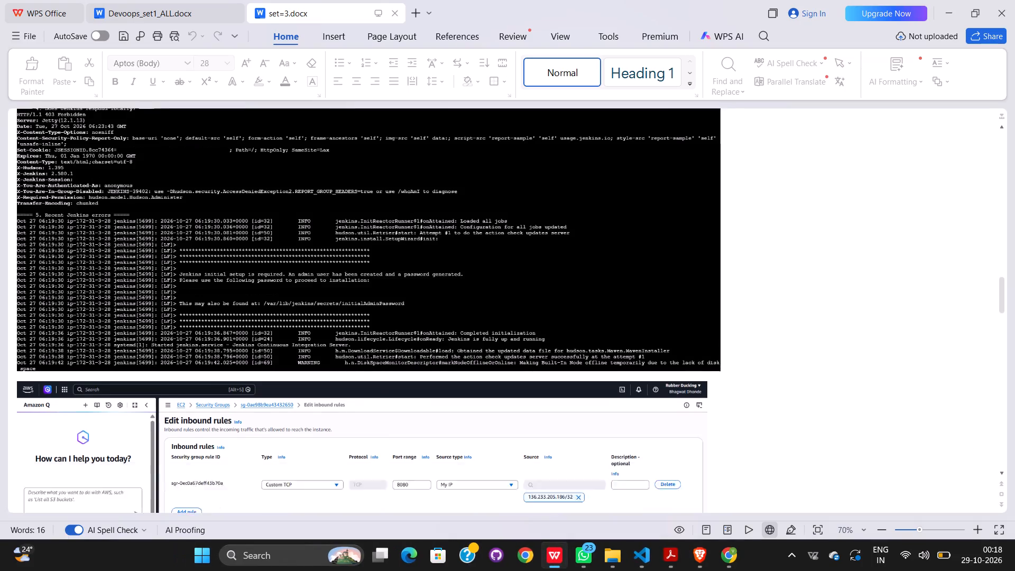
{"action": "scroll", "coordinate": [383, 366], "scroll_direction": "down", "scroll_amount": 4}
{"action": "key", "text": "Print"}
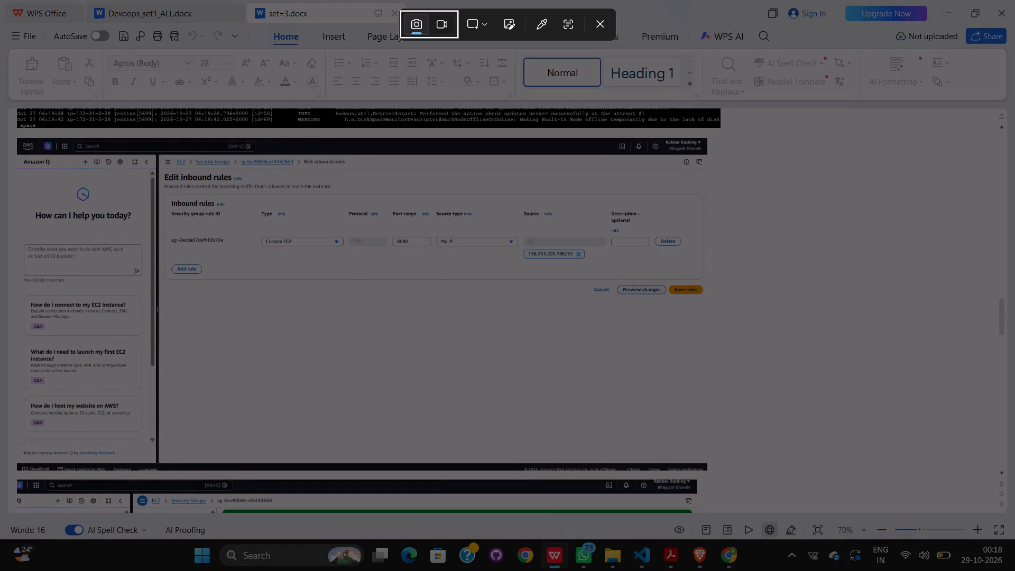
{"action": "left_click_drag", "start_coordinate": [16, 135], "coordinate": [660, 471]}
{"action": "scroll", "coordinate": [334, 393], "scroll_direction": "right", "scroll_amount": 3}
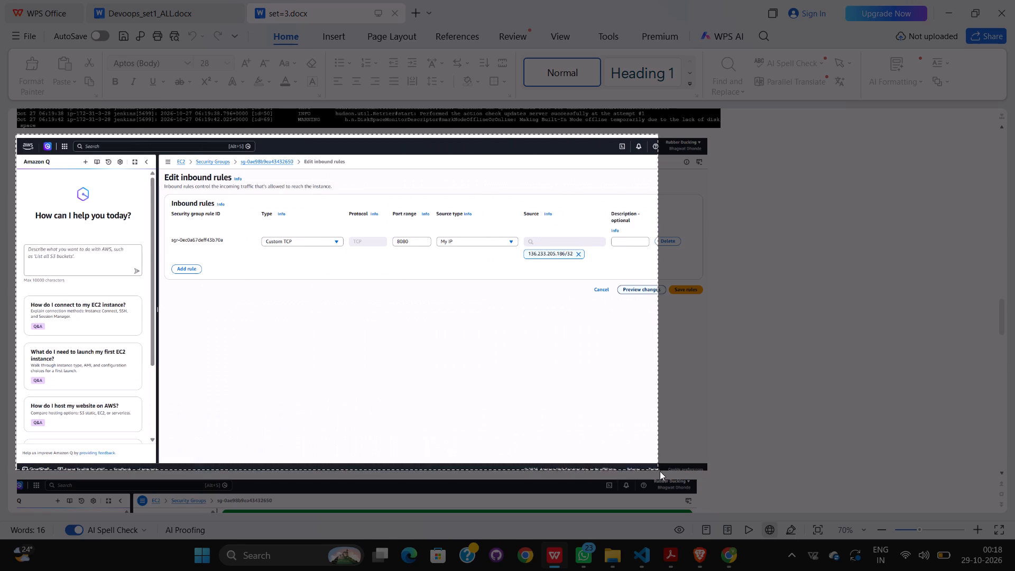
{"action": "left_click_drag", "start_coordinate": [660, 471], "coordinate": [721, 474]}
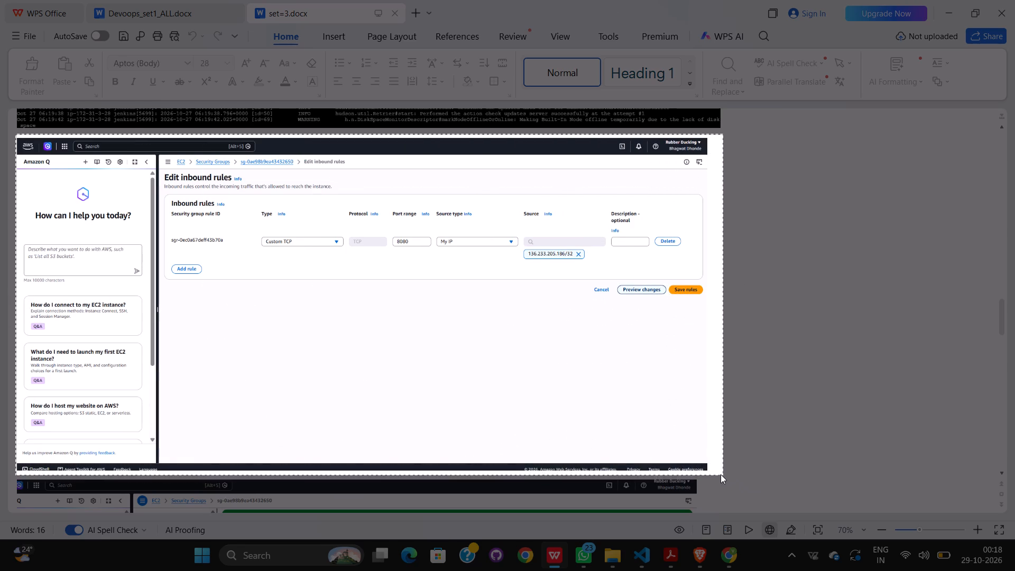
{"action": "left_click_drag", "start_coordinate": [721, 474], "coordinate": [714, 473]}
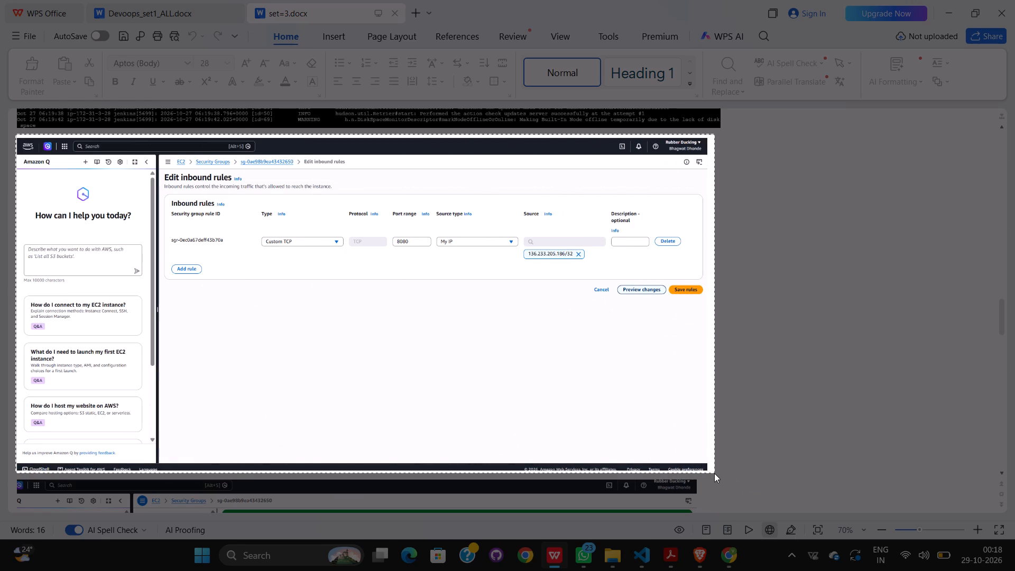
{"action": "left_click_drag", "start_coordinate": [714, 473], "coordinate": [713, 472]}
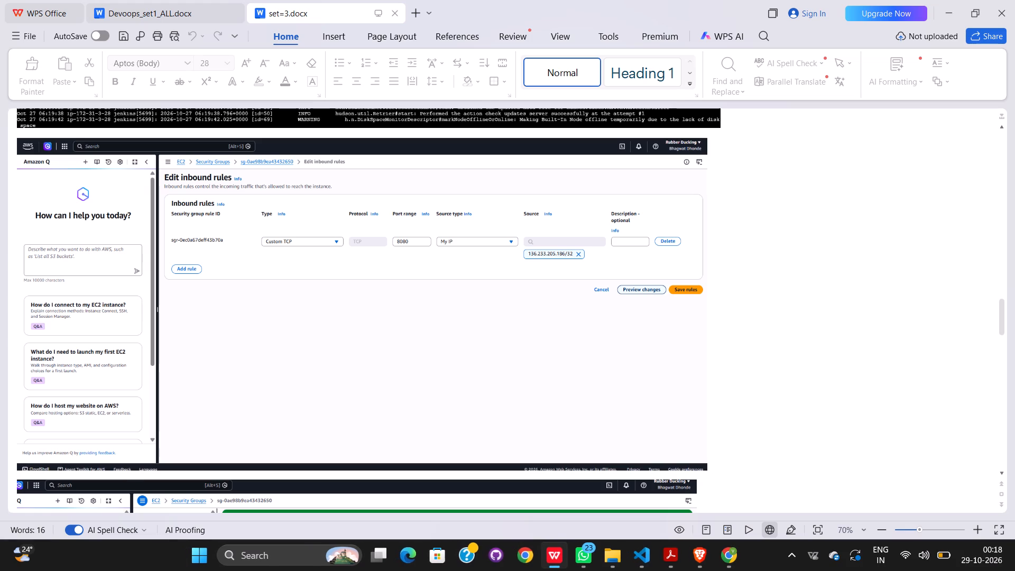
Snip the Q2 screenshot of the AWS launch-wizard-3 security group page with its details and inbound rules list.
{"action": "scroll", "coordinate": [442, 391], "scroll_direction": "down", "scroll_amount": 5}
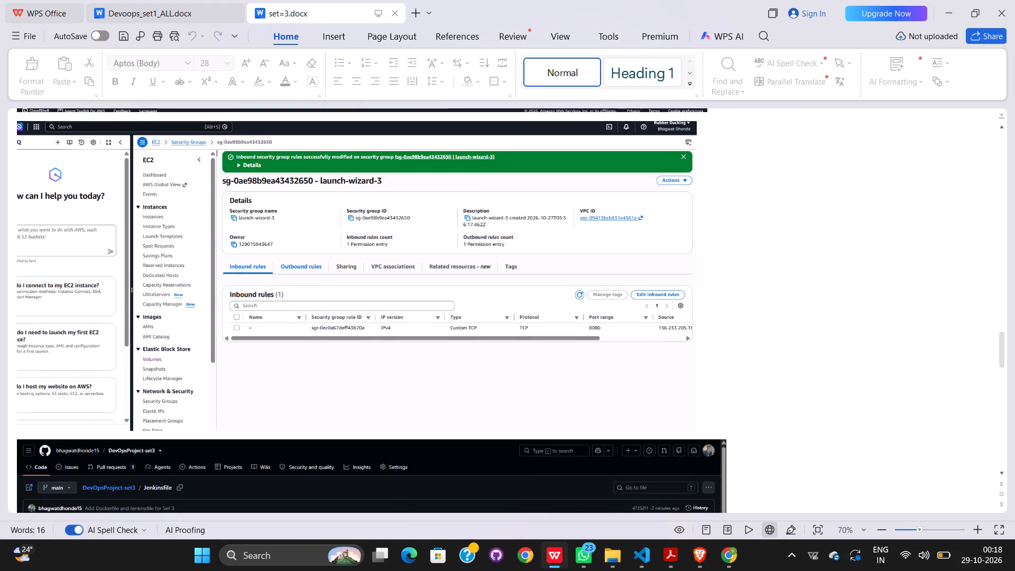
{"action": "key", "text": "Print"}
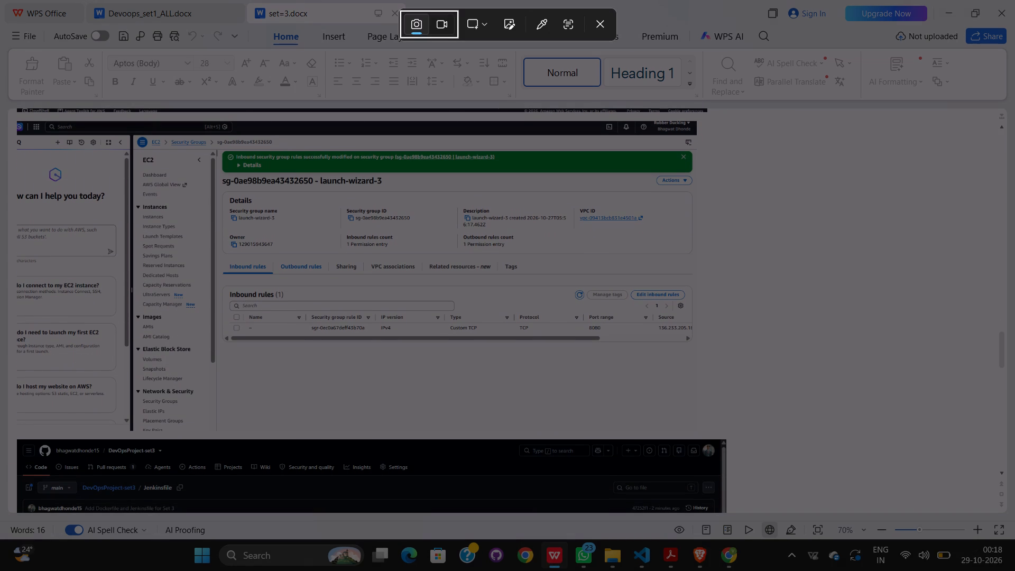
{"action": "left_click_drag", "start_coordinate": [16, 118], "coordinate": [154, 323]}
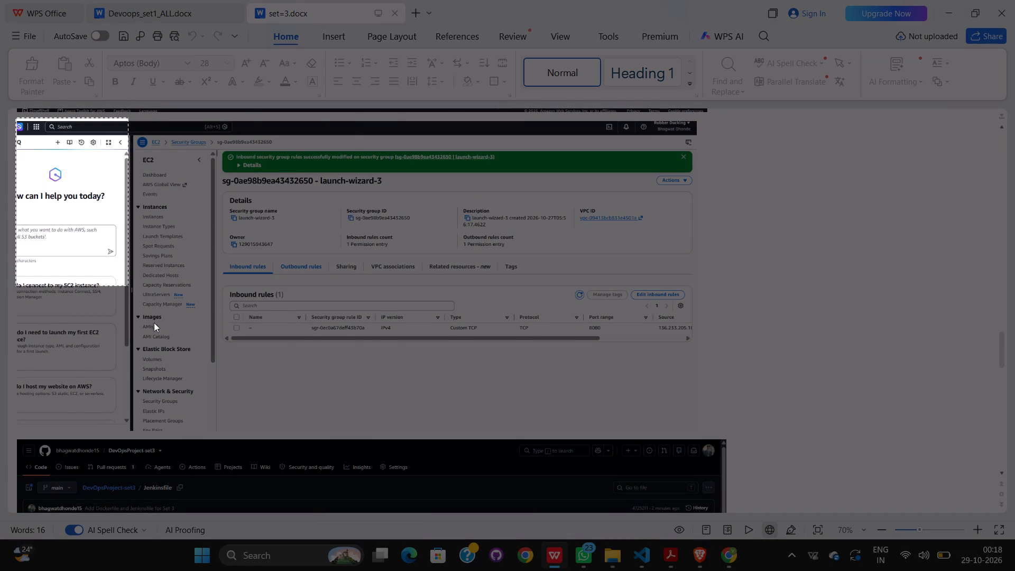
{"action": "left_click_drag", "start_coordinate": [154, 323], "coordinate": [741, 440]}
{"action": "scroll", "coordinate": [273, 372], "scroll_direction": "right", "scroll_amount": 4}
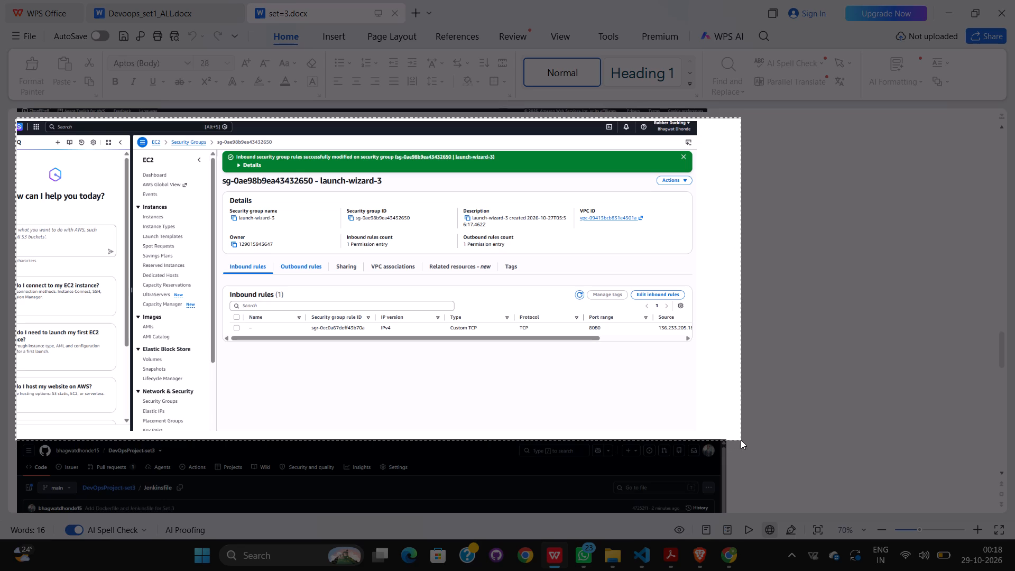
{"action": "left_click_drag", "start_coordinate": [741, 440], "coordinate": [718, 437]}
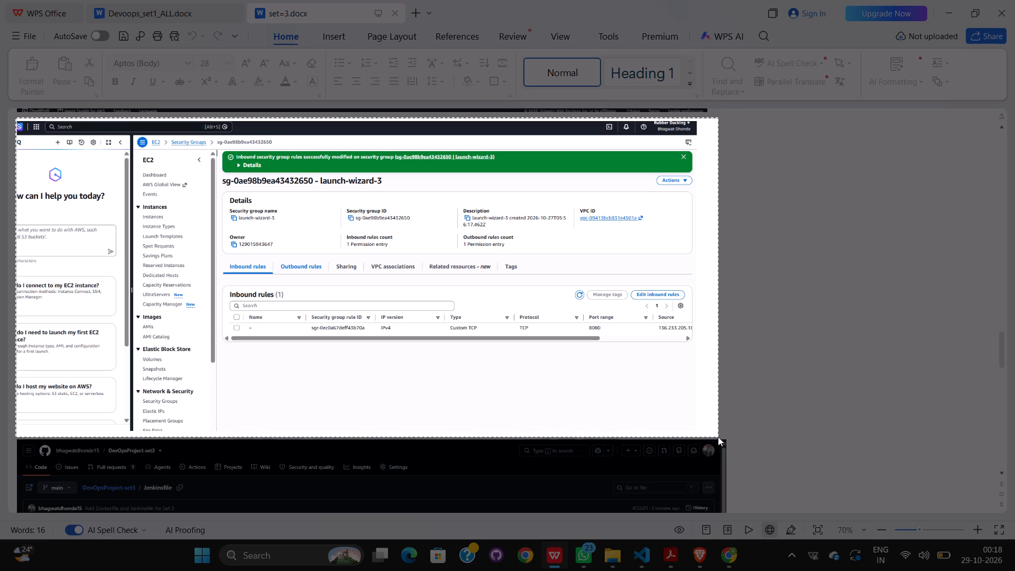
{"action": "left_click_drag", "start_coordinate": [718, 437], "coordinate": [717, 438]}
Snip the Q3 terminal screenshot of the Docker build output with the Docker images and Kubernetes manifest sections.
{"action": "scroll", "coordinate": [383, 325], "scroll_direction": "down", "scroll_amount": 3}
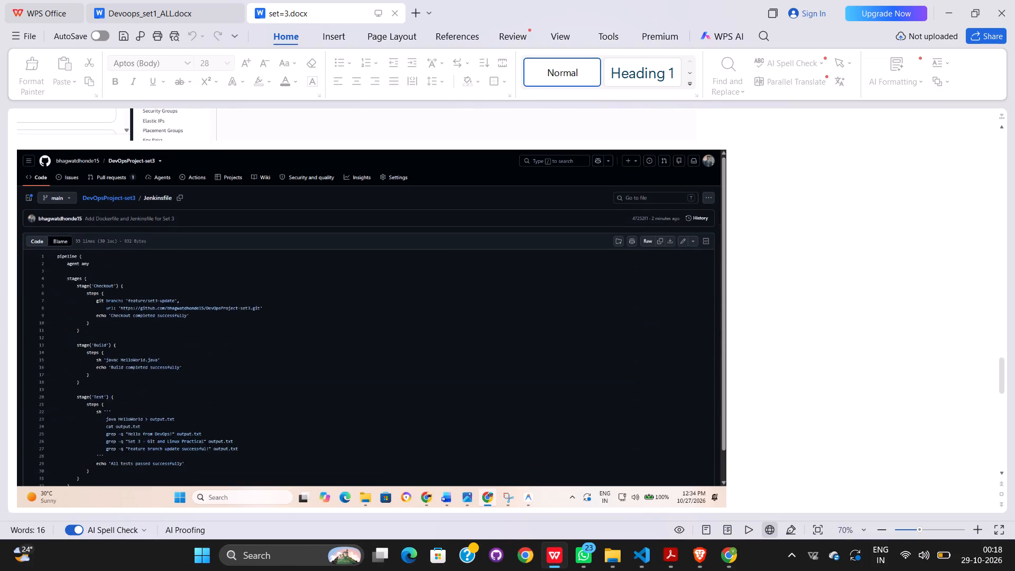
{"action": "scroll", "coordinate": [383, 325], "scroll_direction": "down", "scroll_amount": 2}
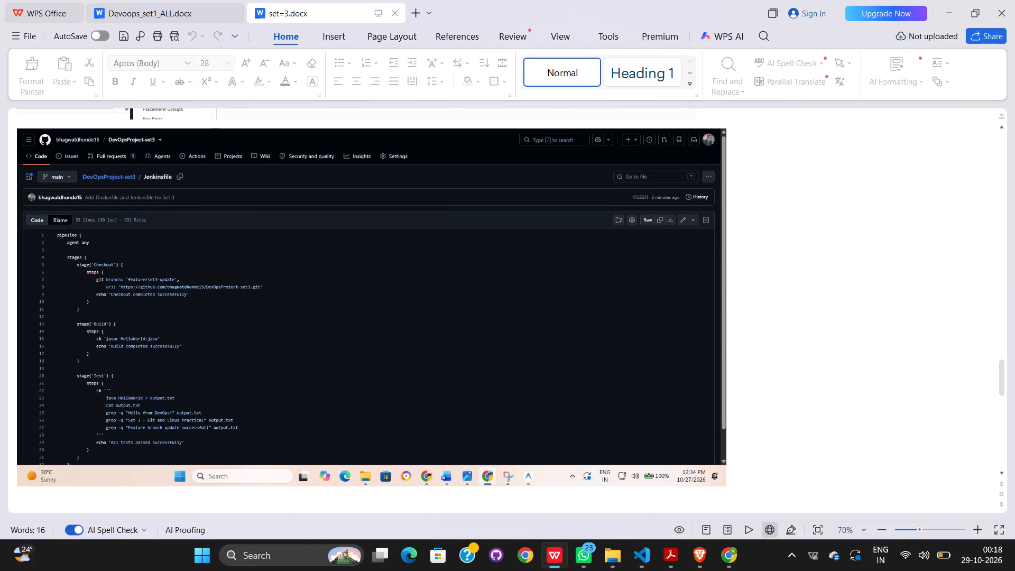
{"action": "scroll", "coordinate": [383, 325], "scroll_direction": "down", "scroll_amount": 4}
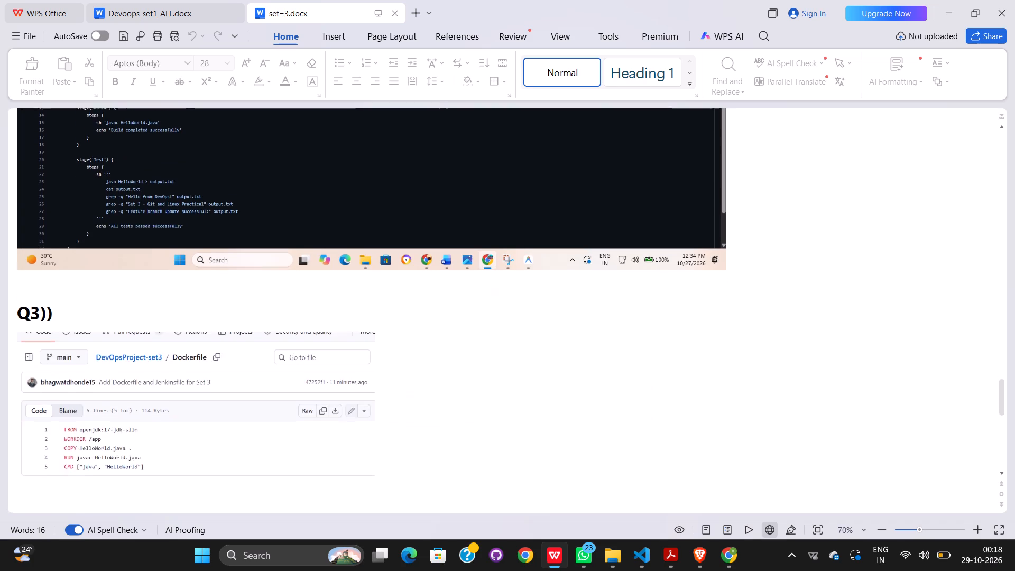
{"action": "scroll", "coordinate": [383, 325], "scroll_direction": "down", "scroll_amount": 5}
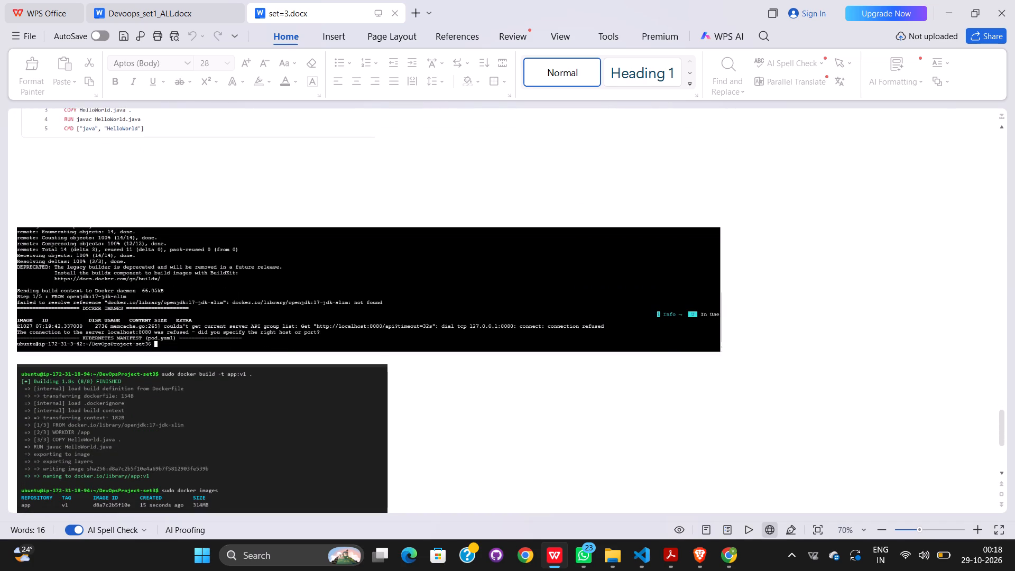
{"action": "key", "text": "Print"}
{"action": "left_click_drag", "start_coordinate": [15, 224], "coordinate": [285, 319]}
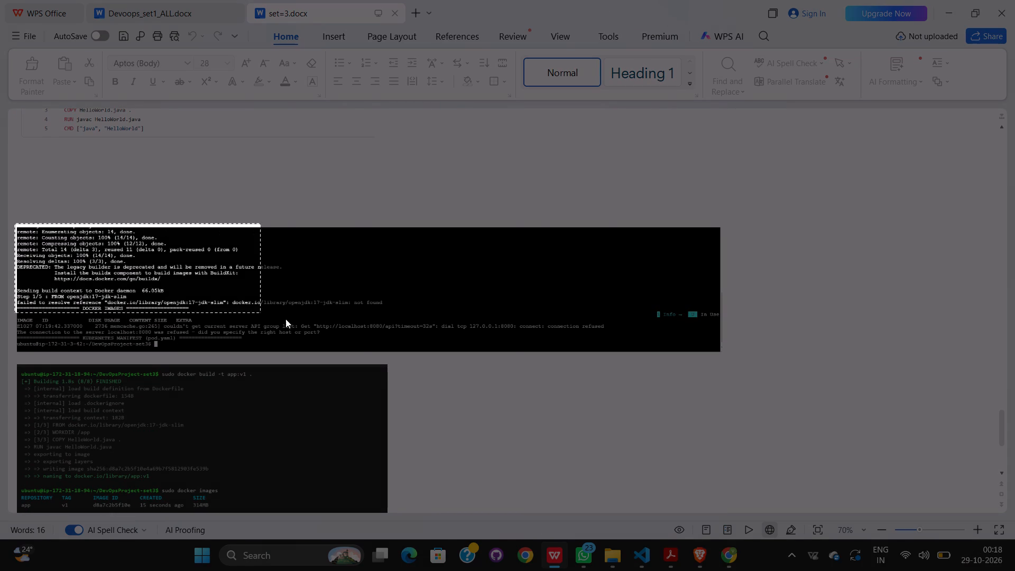
{"action": "left_click_drag", "start_coordinate": [285, 319], "coordinate": [723, 363]}
{"action": "scroll", "coordinate": [407, 382], "scroll_direction": "right", "scroll_amount": 2}
{"action": "scroll", "coordinate": [691, 395], "scroll_direction": "right", "scroll_amount": 1}
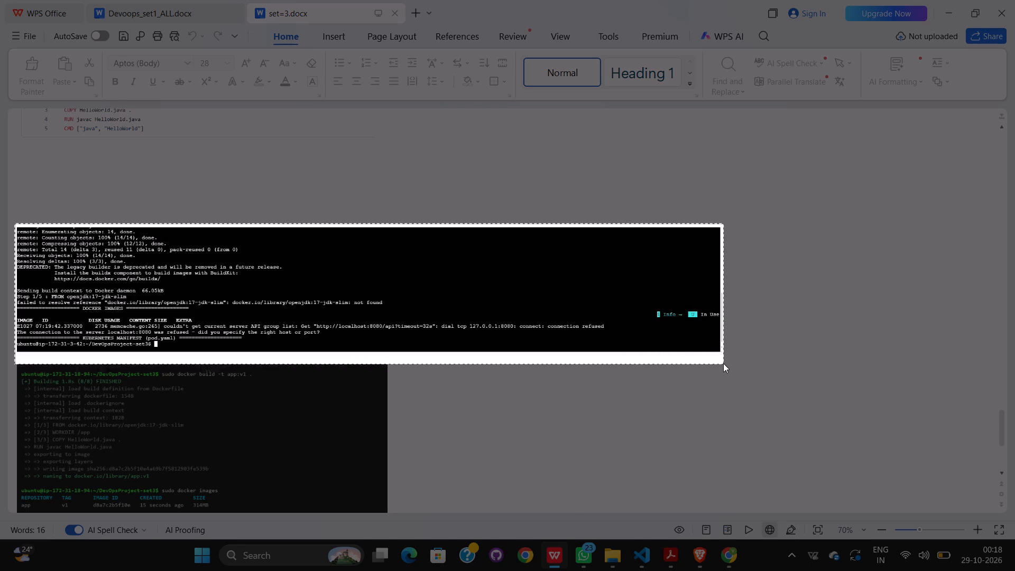
Finish snipping the Q3 terminal screenshot of the failed Docker build output with its Docker images and Kubernetes manifest sections.
{"action": "left_click_drag", "start_coordinate": [723, 363], "coordinate": [723, 357]}
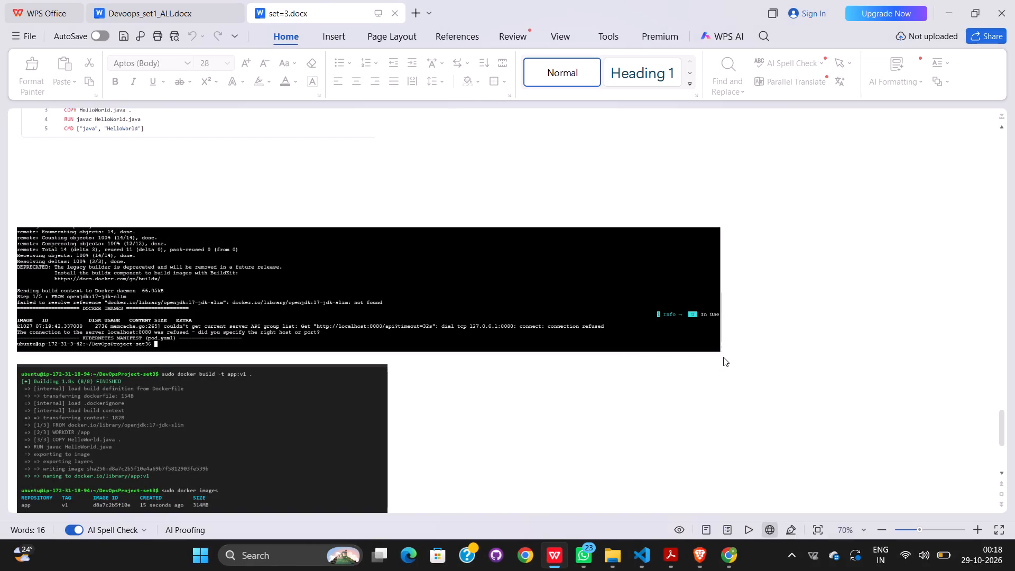
Snip the Q3 terminal screenshot showing the app:v1 Docker build, the Docker images list and the pod.yaml contents.
{"action": "scroll", "coordinate": [723, 357], "scroll_direction": "down", "scroll_amount": 3}
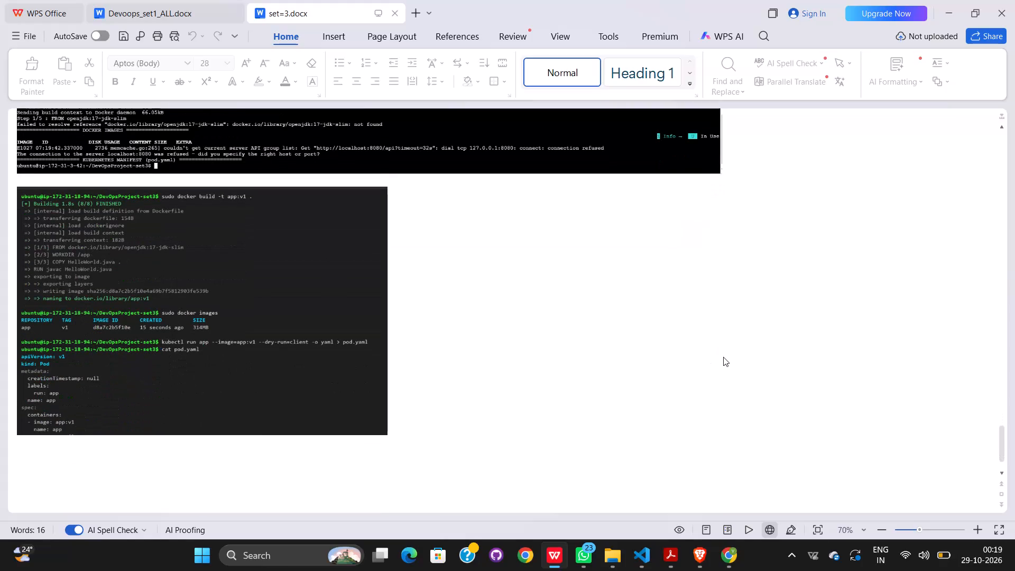
{"action": "key", "text": "Print"}
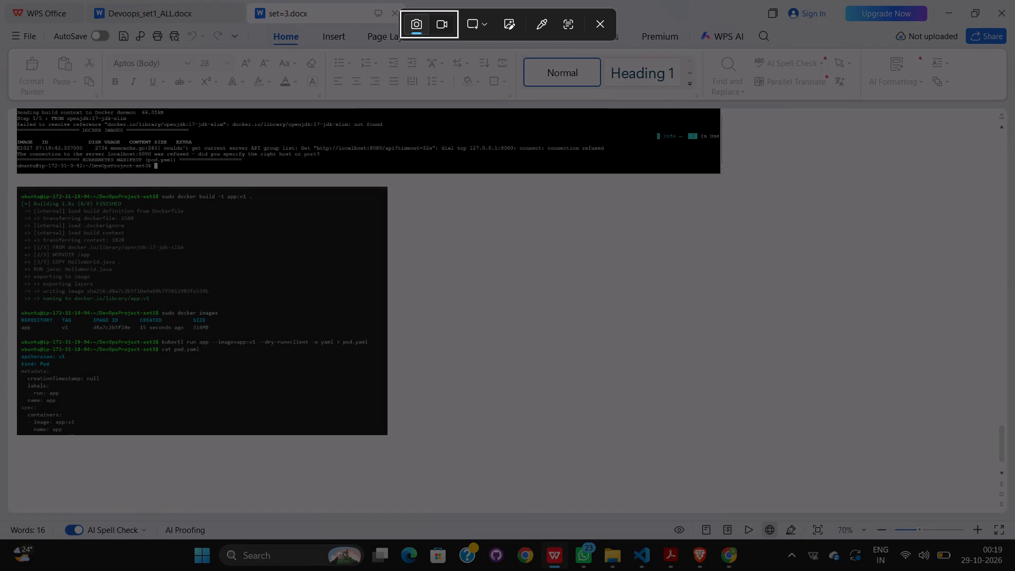
{"action": "left_click_drag", "start_coordinate": [17, 186], "coordinate": [387, 425]}
{"action": "scroll", "coordinate": [262, 418], "scroll_direction": "right", "scroll_amount": 1}
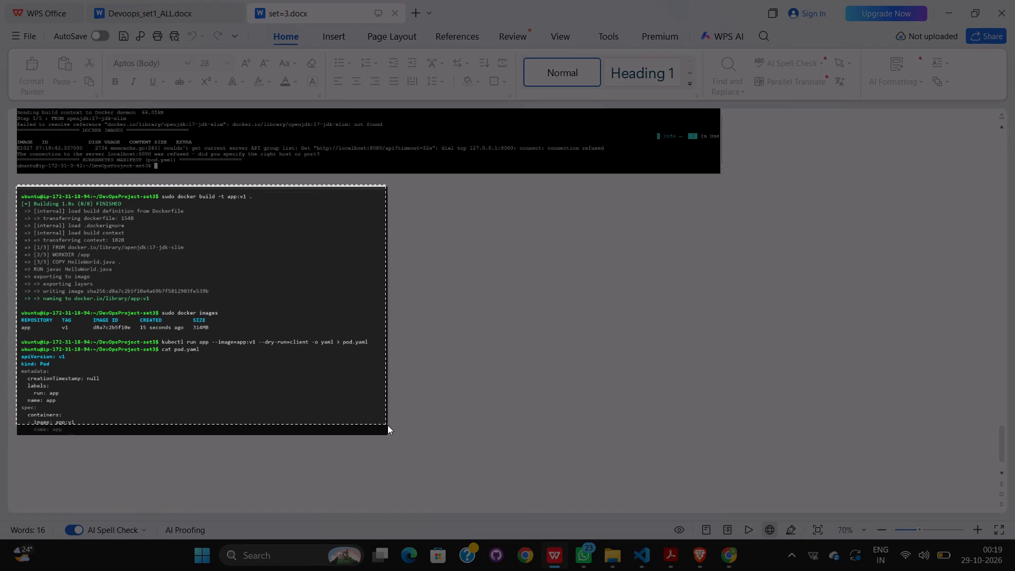
{"action": "left_click_drag", "start_coordinate": [387, 425], "coordinate": [387, 435]}
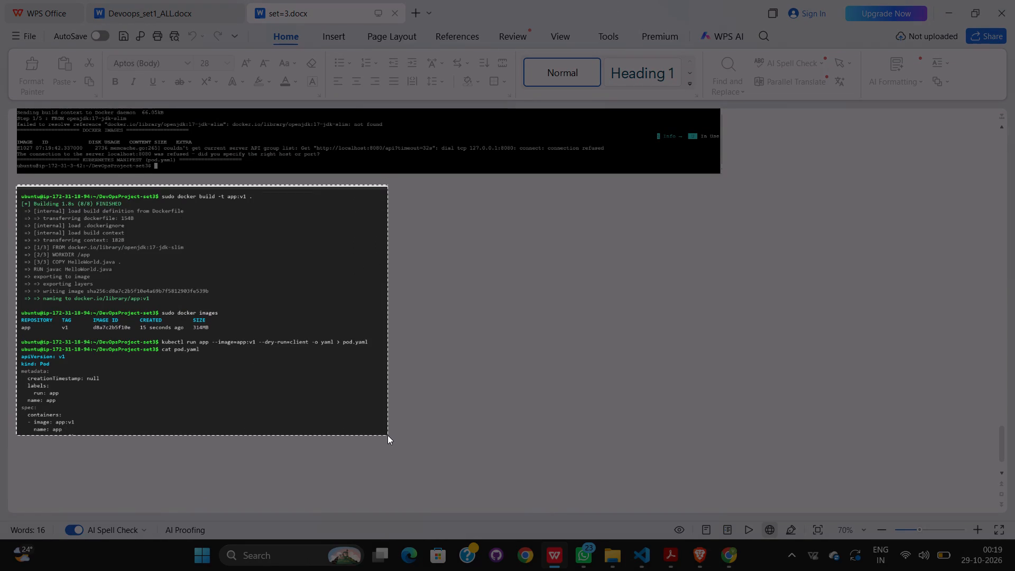
{"action": "left_click_drag", "start_coordinate": [387, 435], "coordinate": [387, 434]}
{"action": "scroll", "coordinate": [249, 390], "scroll_direction": "down", "scroll_amount": 3}
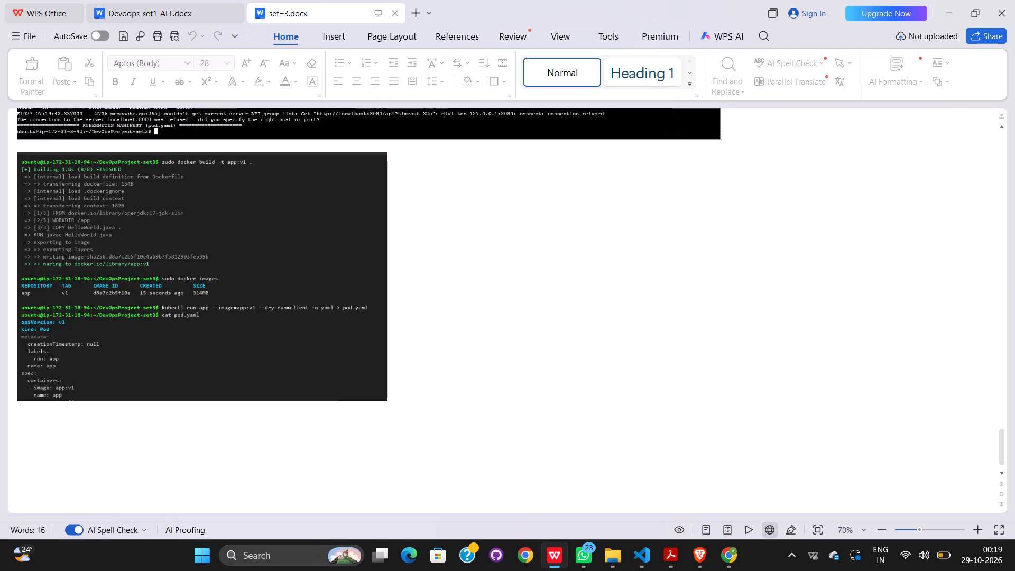
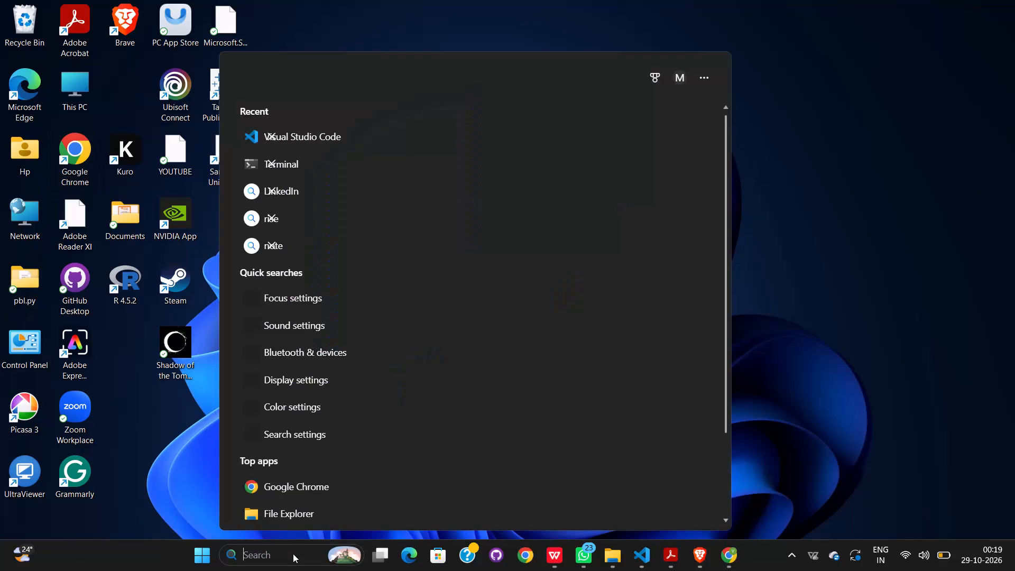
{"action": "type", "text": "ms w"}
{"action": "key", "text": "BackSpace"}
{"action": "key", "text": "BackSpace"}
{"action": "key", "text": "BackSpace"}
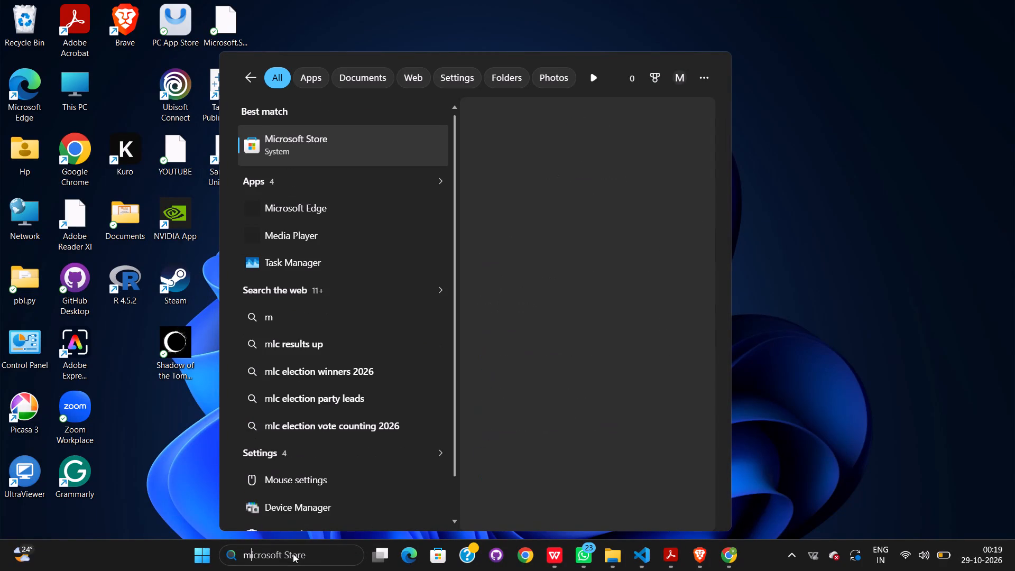
Search Windows for Notepad and open the app.
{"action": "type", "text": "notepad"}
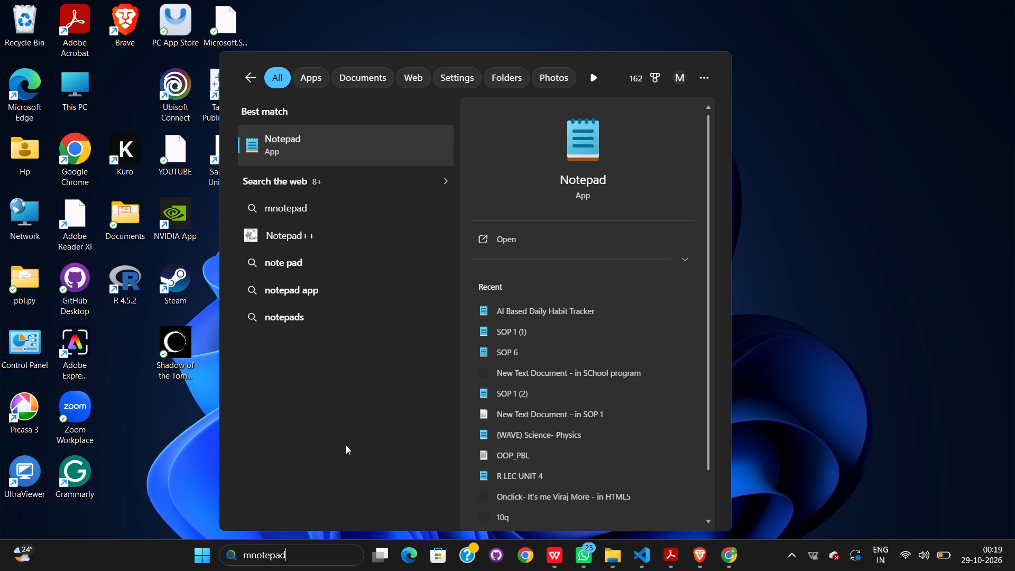
{"action": "left_click", "coordinate": [371, 150]}
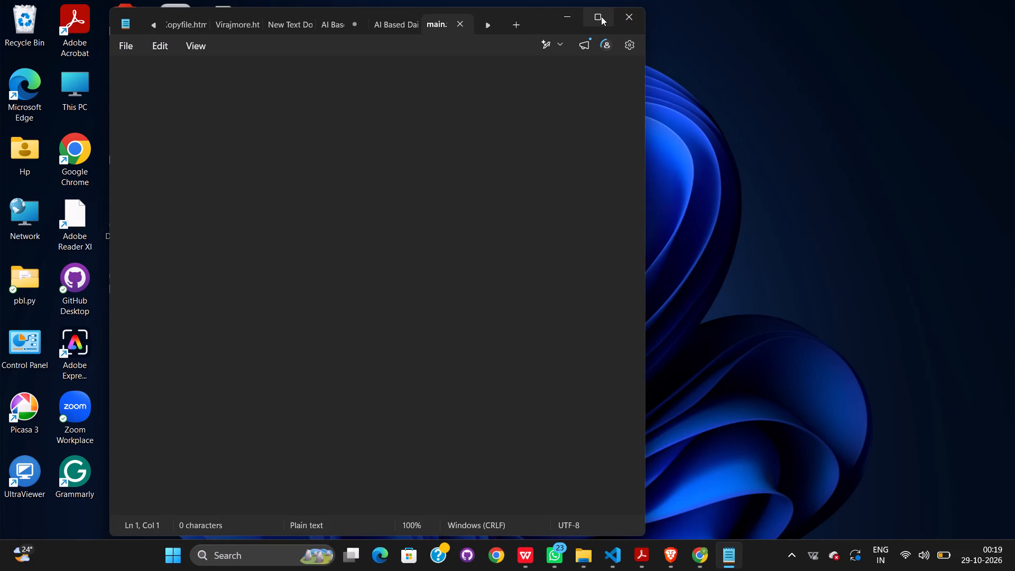
Maximize Notepad and close the old WAVE, logUploaderSettings and HTML file tabs, dismissing the path errors.
{"action": "left_click", "coordinate": [601, 16]}
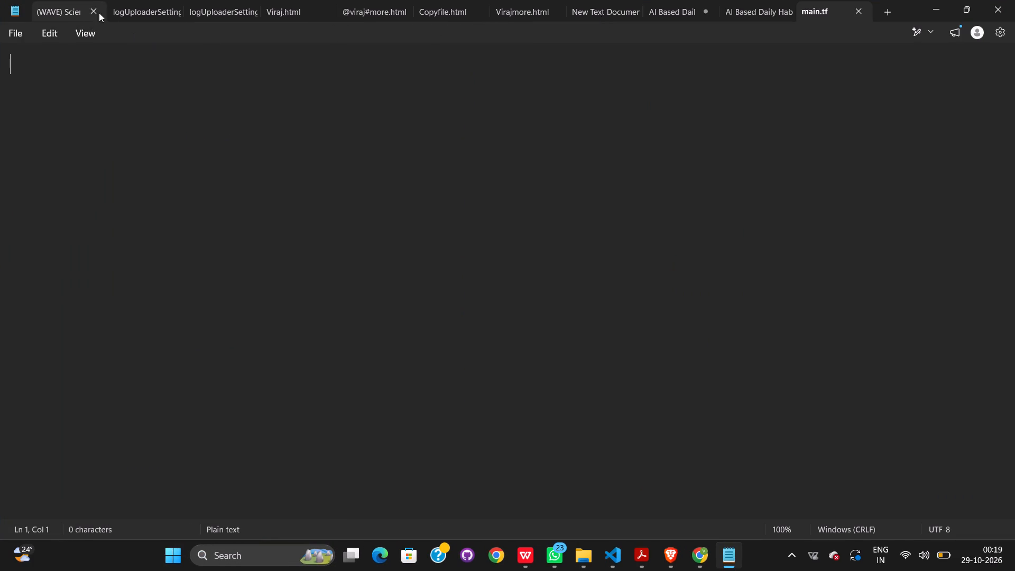
{"action": "left_click", "coordinate": [95, 11]}
{"action": "left_click", "coordinate": [95, 11]}
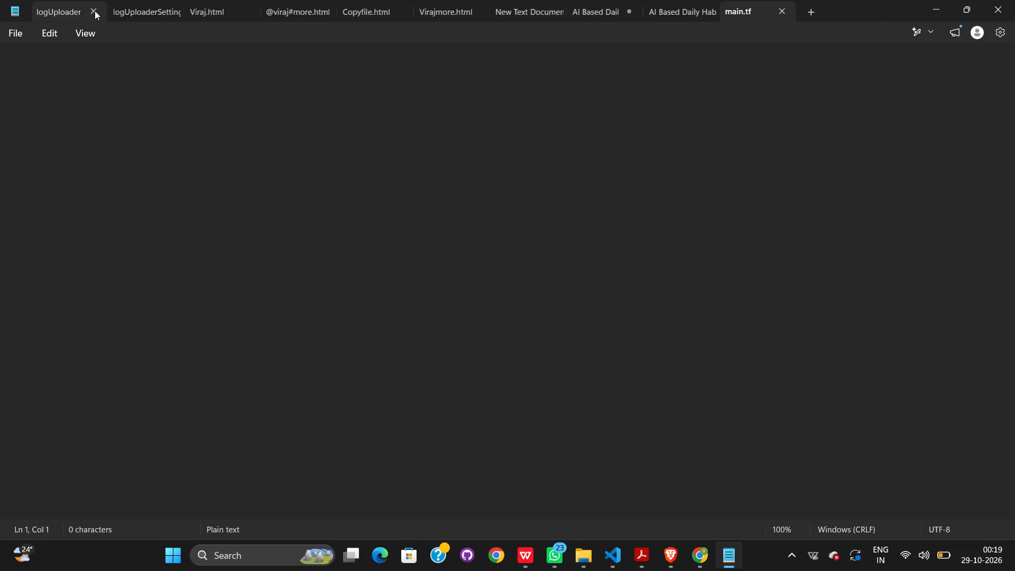
{"action": "left_click", "coordinate": [95, 11]}
{"action": "left_click", "coordinate": [95, 11]}
{"action": "left_click", "coordinate": [95, 11]}
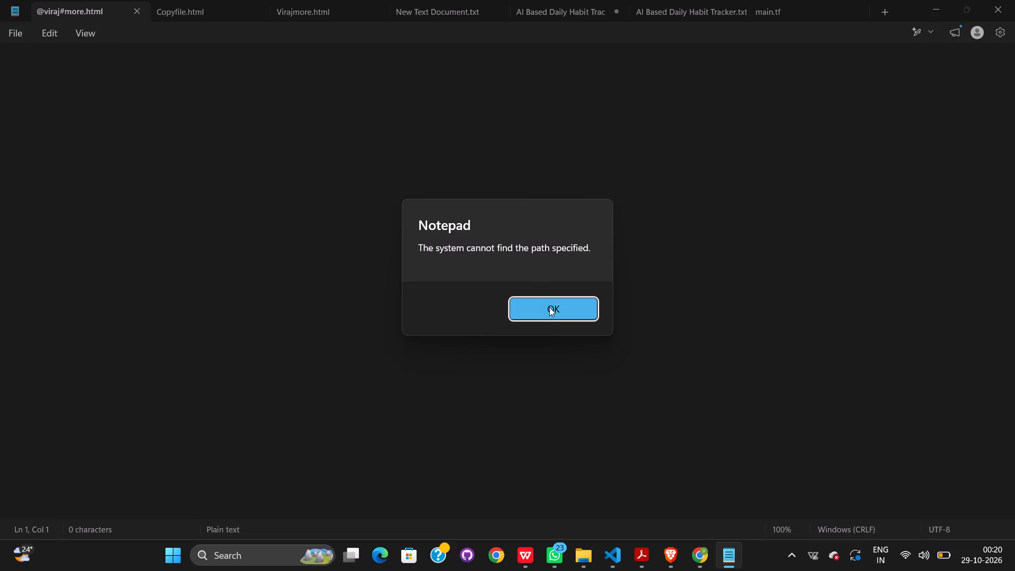
{"action": "left_click", "coordinate": [549, 307]}
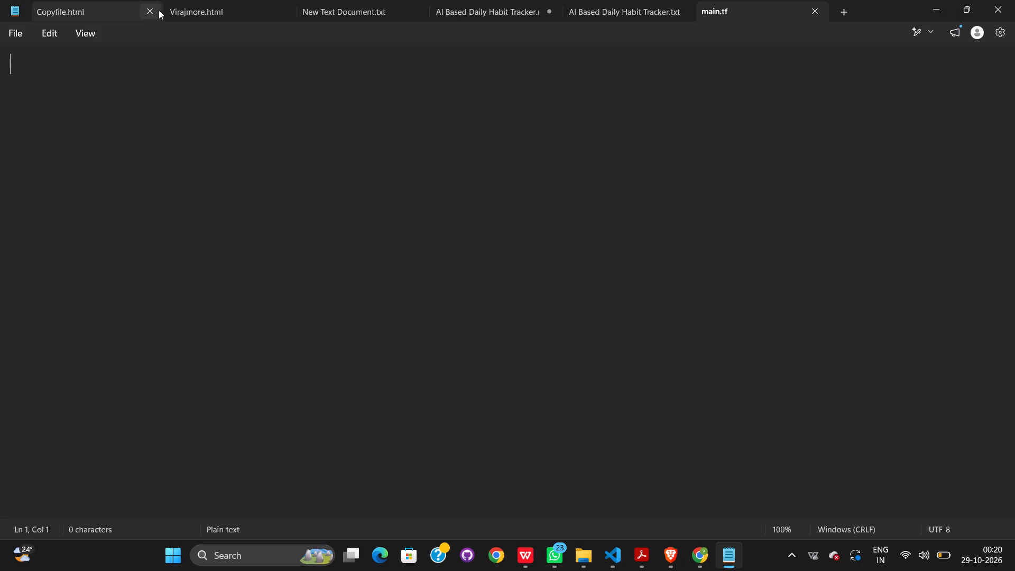
{"action": "left_click", "coordinate": [159, 10]}
{"action": "left_click", "coordinate": [159, 10]}
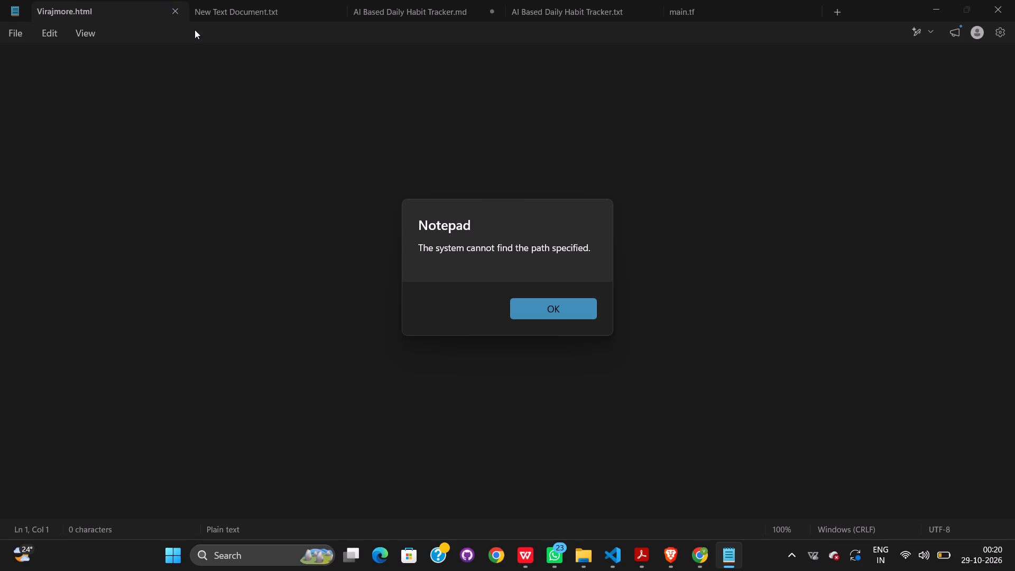
{"action": "left_click", "coordinate": [531, 309]}
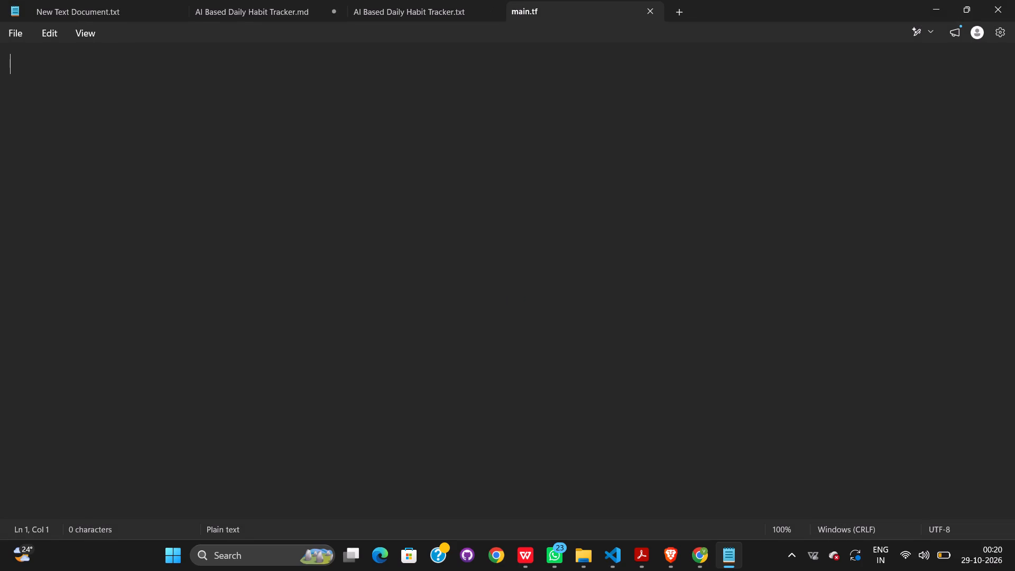
Close the New Text Document, both AI Based Daily Habit Tracker files and main.tf, discarding the unsaved .md changes.
{"action": "left_click", "coordinate": [177, 9]}
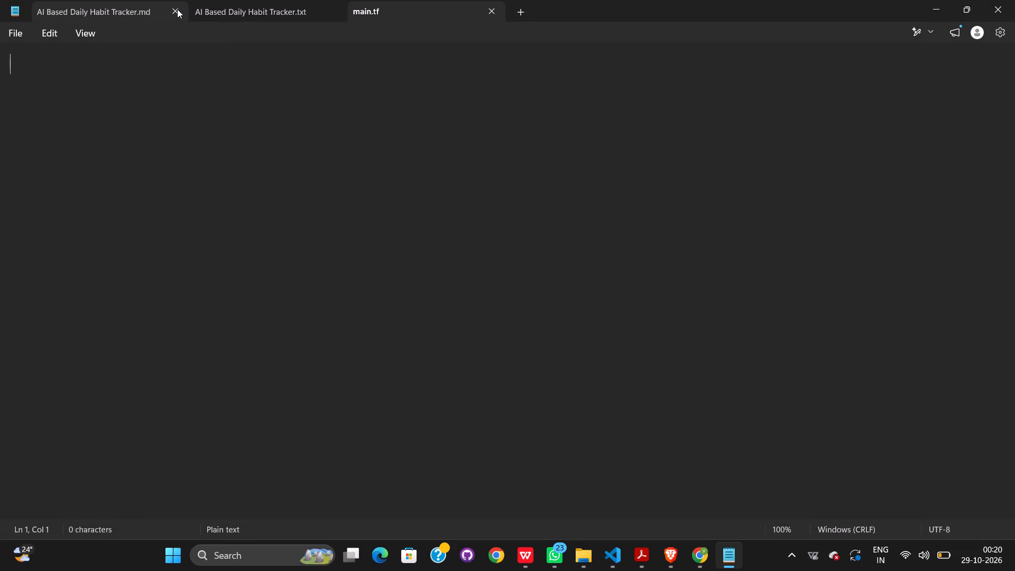
{"action": "left_click", "coordinate": [177, 9]}
{"action": "left_click", "coordinate": [177, 9]}
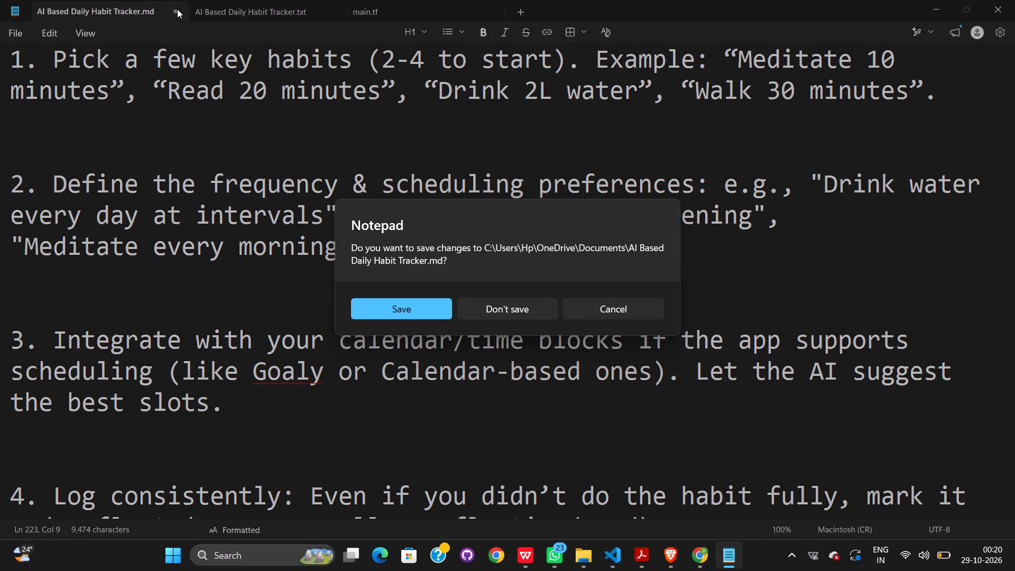
{"action": "left_click", "coordinate": [495, 308]}
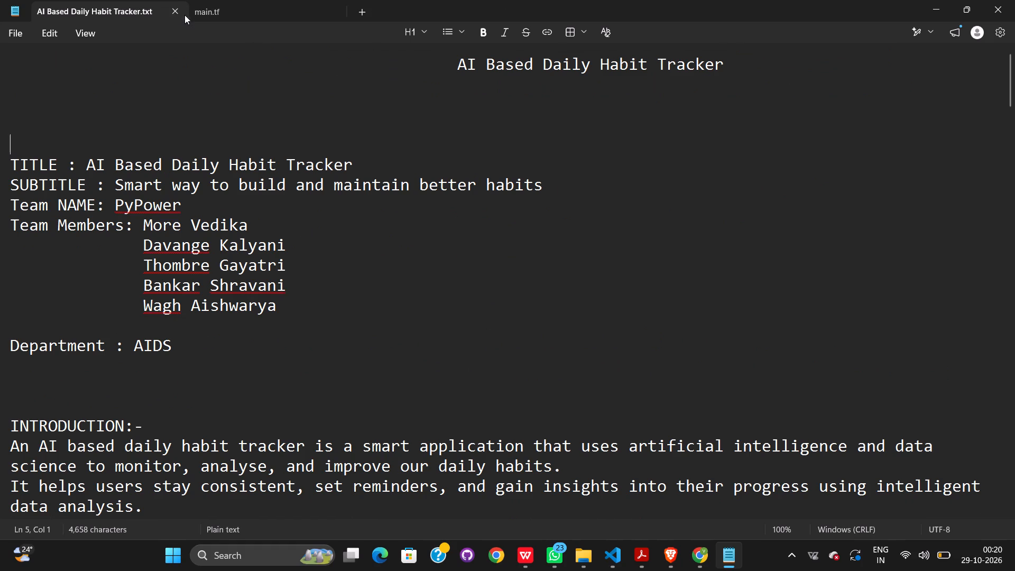
{"action": "left_click", "coordinate": [179, 11]}
{"action": "left_click", "coordinate": [169, 12]}
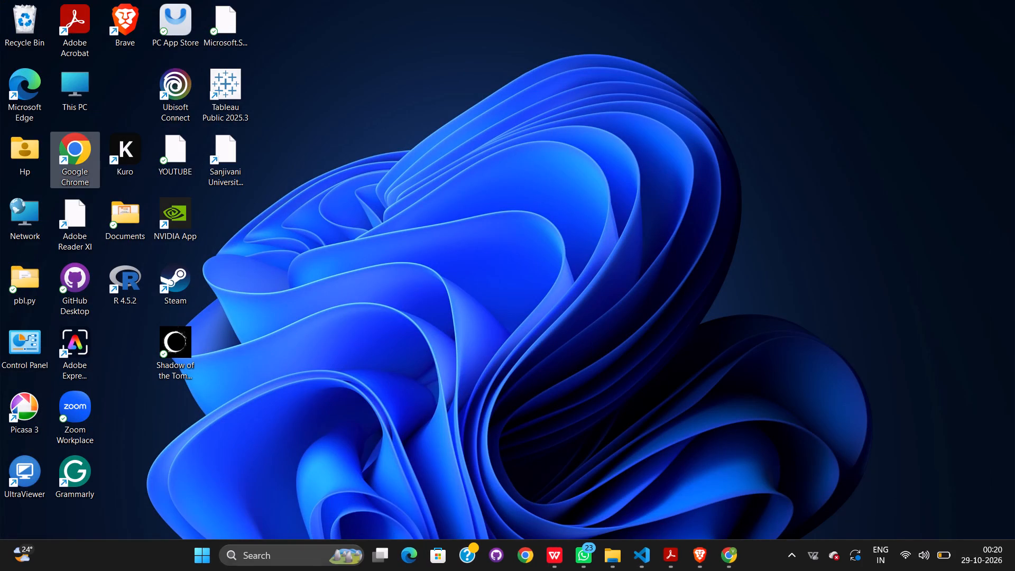
Reopen Notepad with a blank document, maximize it and dismiss the Grammarly offer.
{"action": "left_click", "coordinate": [305, 554]}
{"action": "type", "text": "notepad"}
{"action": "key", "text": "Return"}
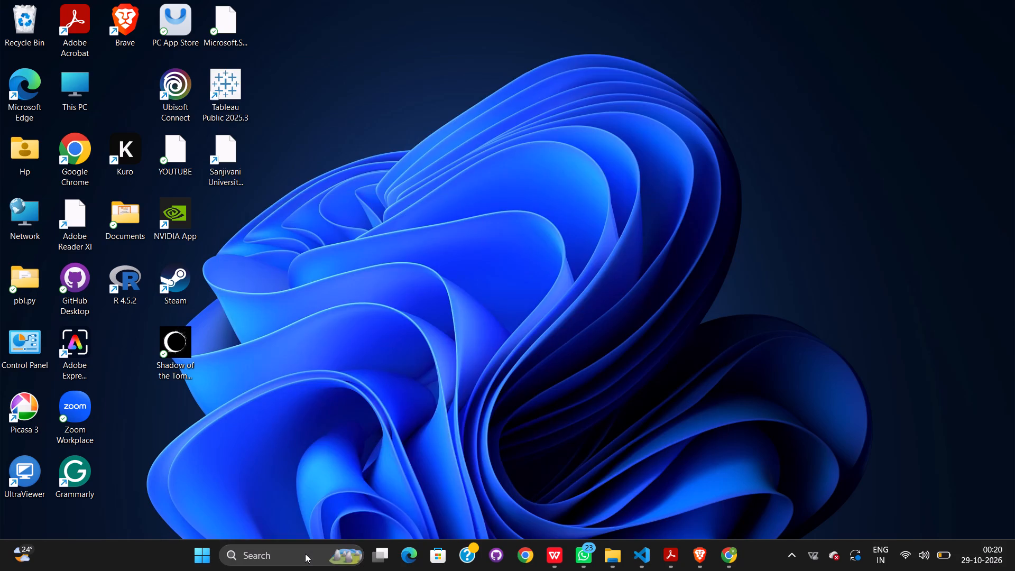
{"action": "left_click", "coordinate": [603, 12]}
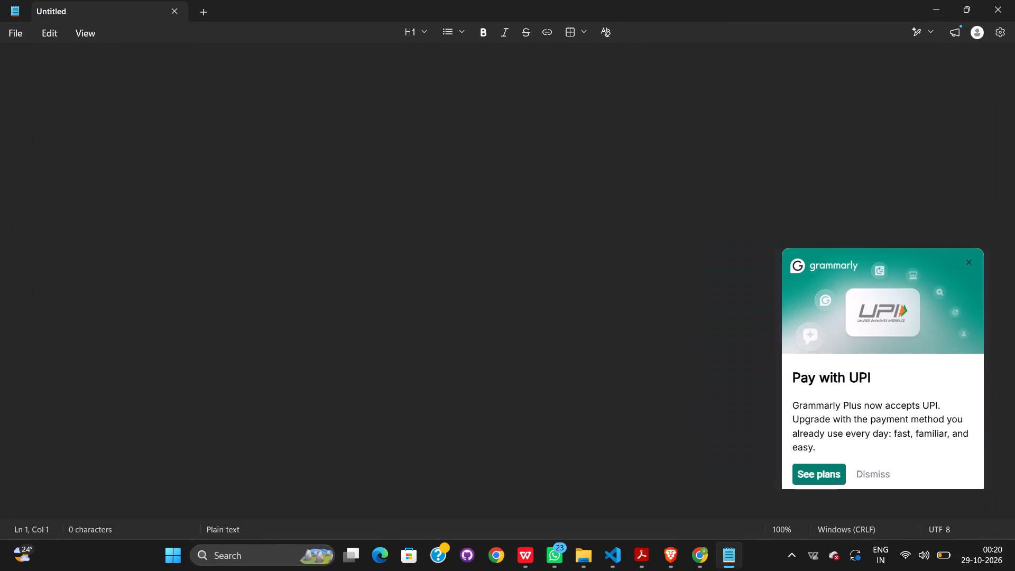
{"action": "left_click", "coordinate": [973, 259]}
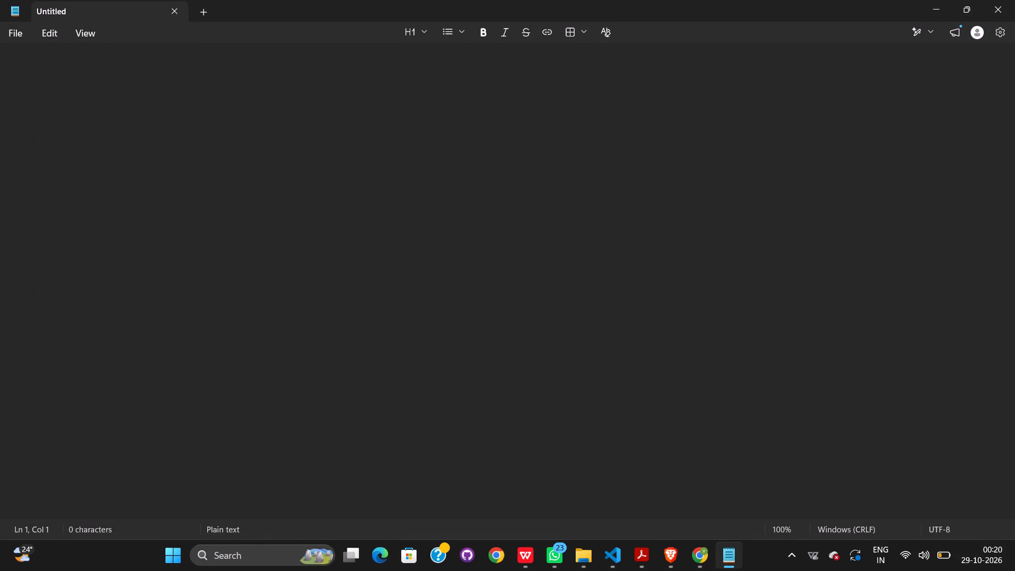
Save the blank document as Devops set 3.txt in the OneDrive Documents folder.
{"action": "key", "text": "ctrl+s"}
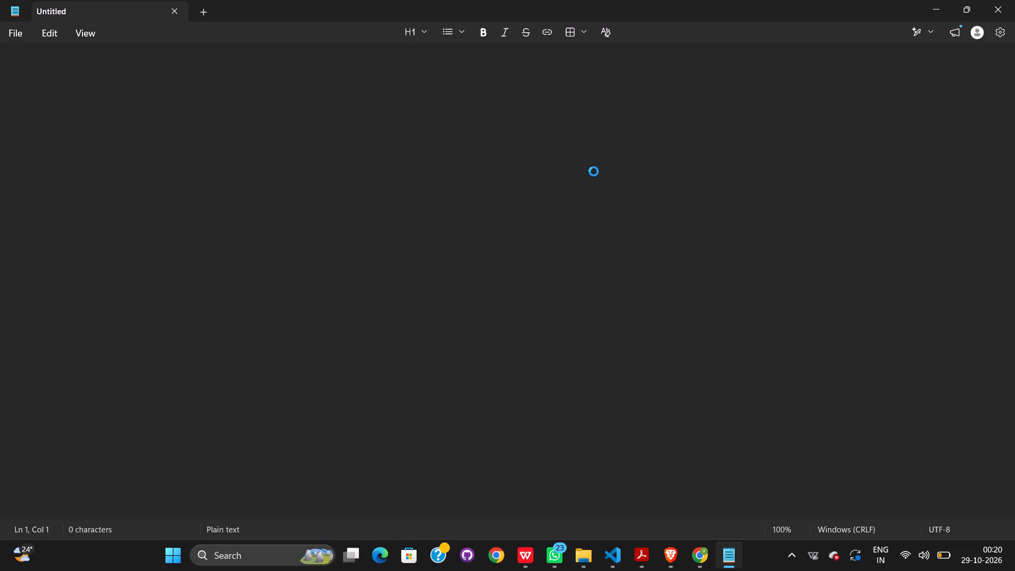
{"action": "left_click", "coordinate": [594, 171]}
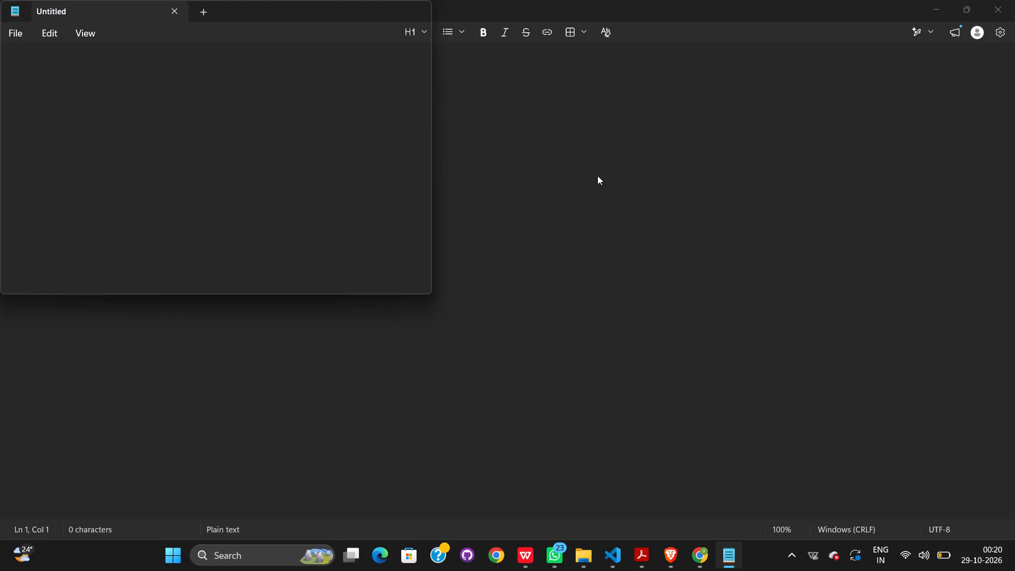
{"action": "scroll", "coordinate": [602, 173], "scroll_direction": "left", "scroll_amount": 1}
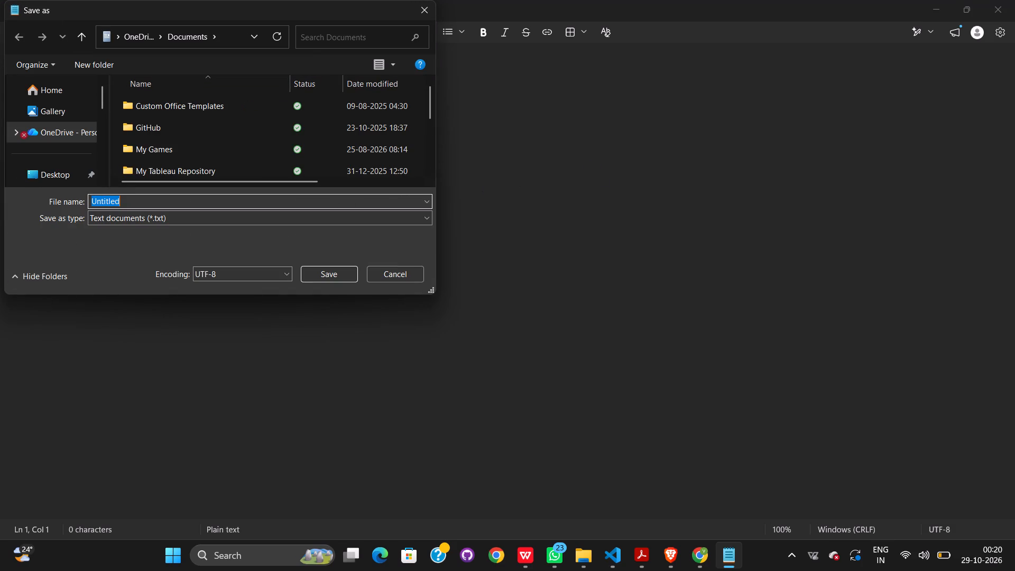
{"action": "key", "text": "BackSpace"}
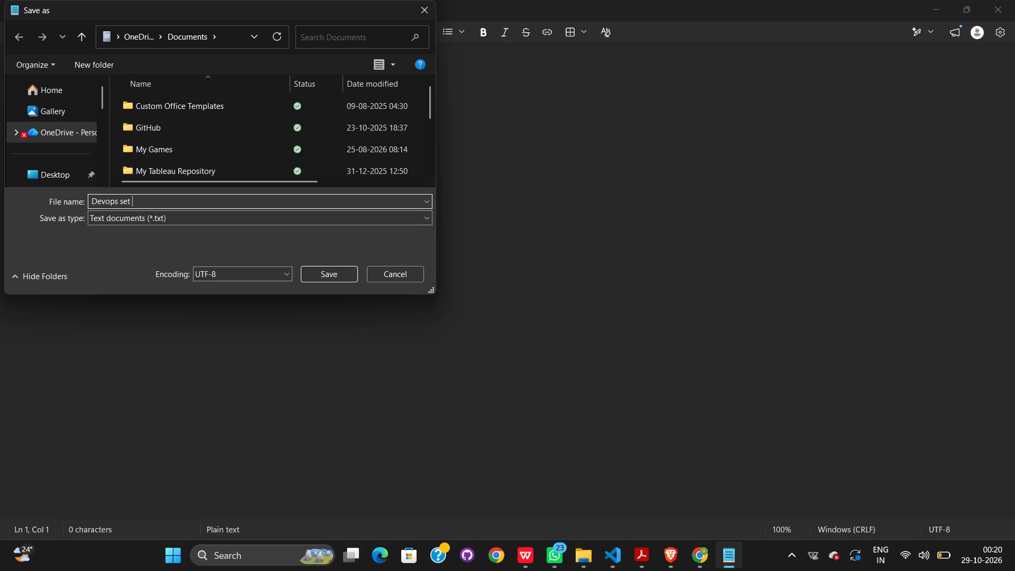
{"action": "left_click", "coordinate": [315, 271]}
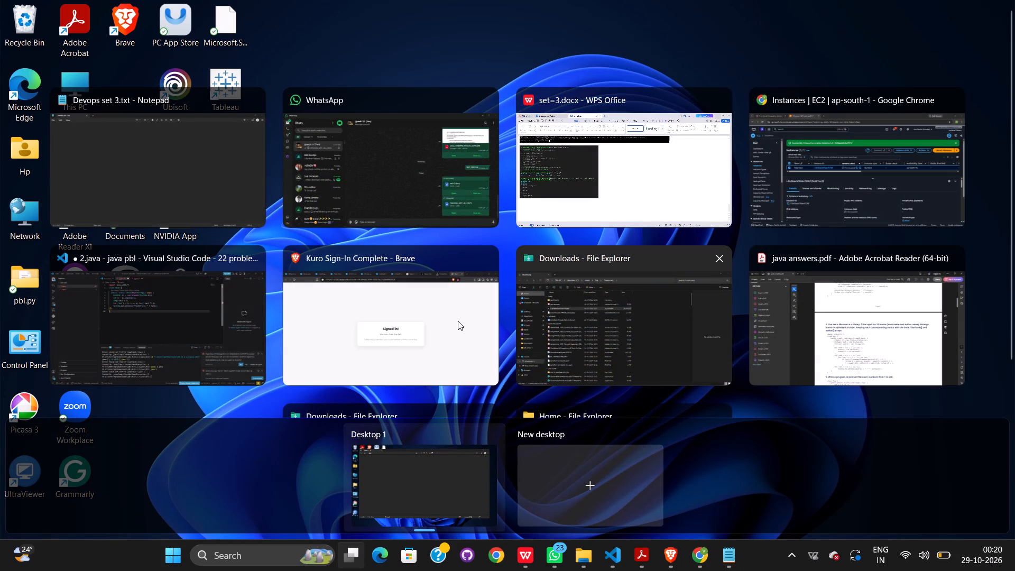
Switch to the Downloads File Explorer window and open the Screenshots folder.
{"action": "left_click", "coordinate": [584, 558]}
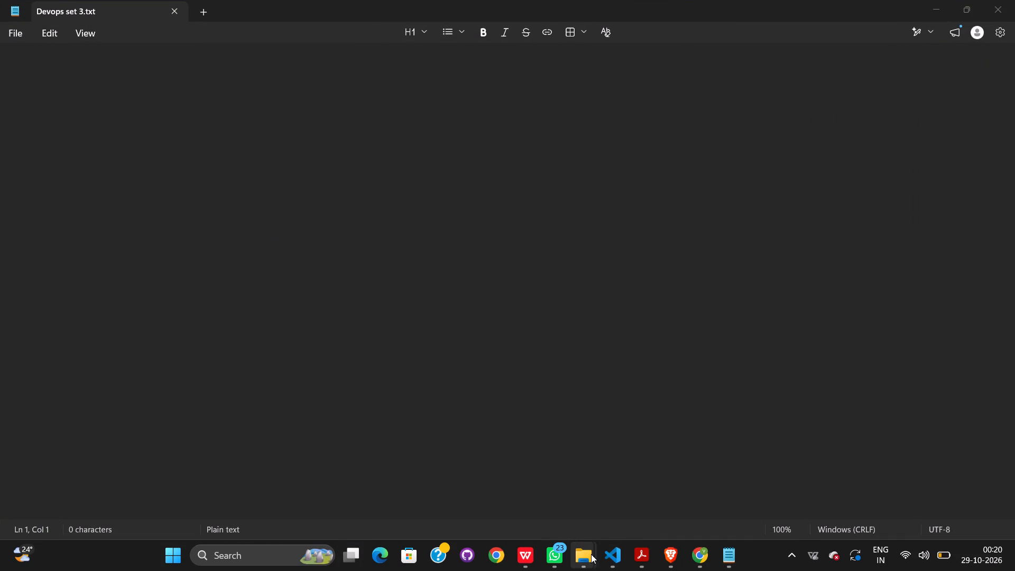
{"action": "left_click", "coordinate": [590, 555]}
{"action": "double_click", "coordinate": [590, 555]}
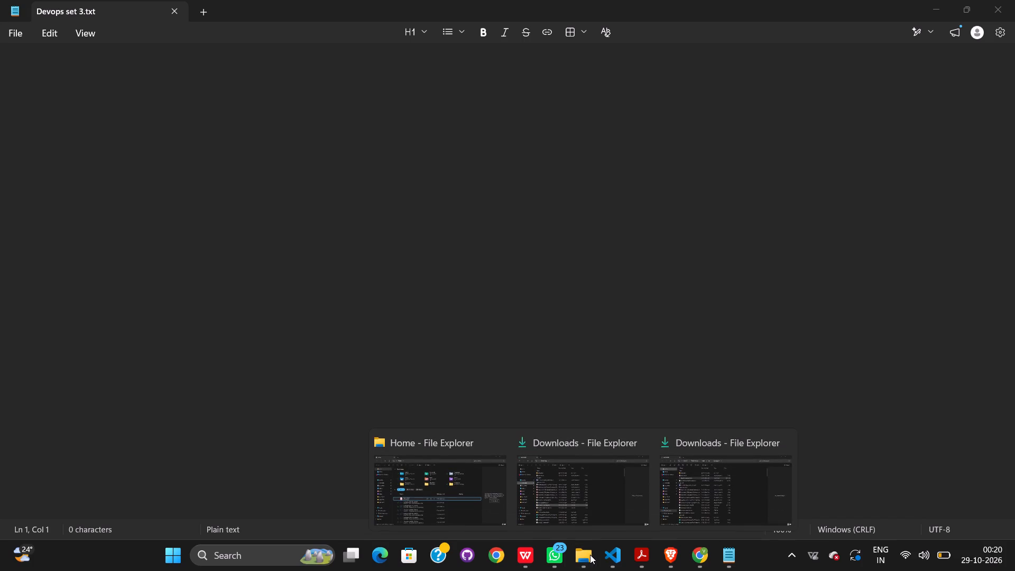
{"action": "left_click", "coordinate": [558, 493]}
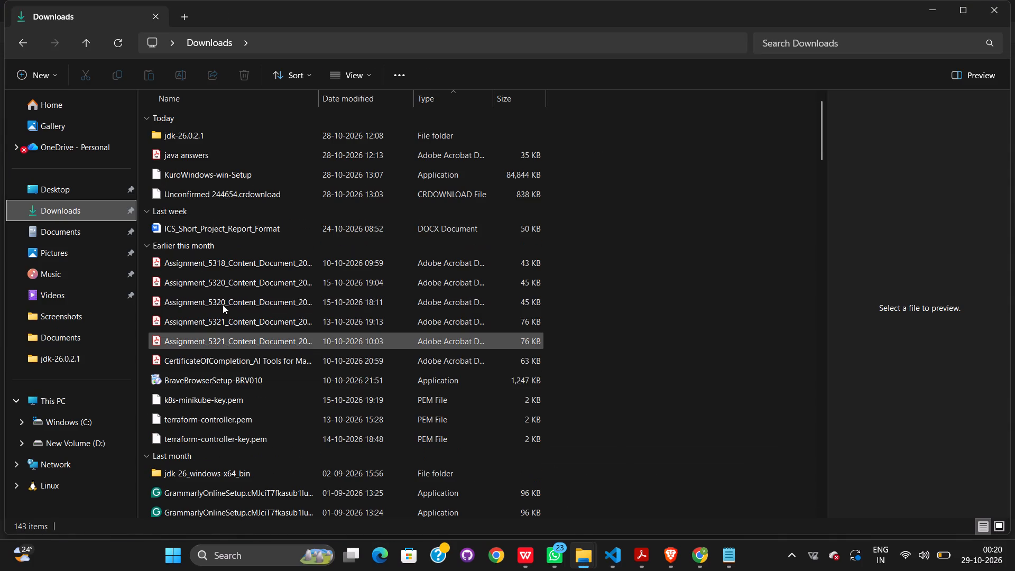
{"action": "left_click", "coordinate": [98, 318]}
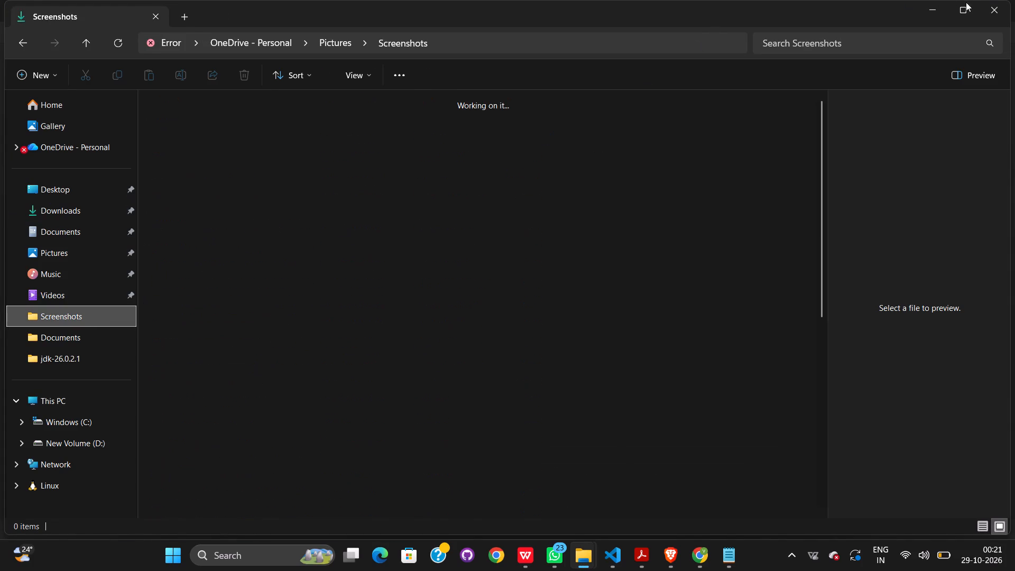
Arrange Devops set 3.txt and the Screenshots folder side by side, with Notepad as the wider window.
{"action": "left_click", "coordinate": [917, 54]}
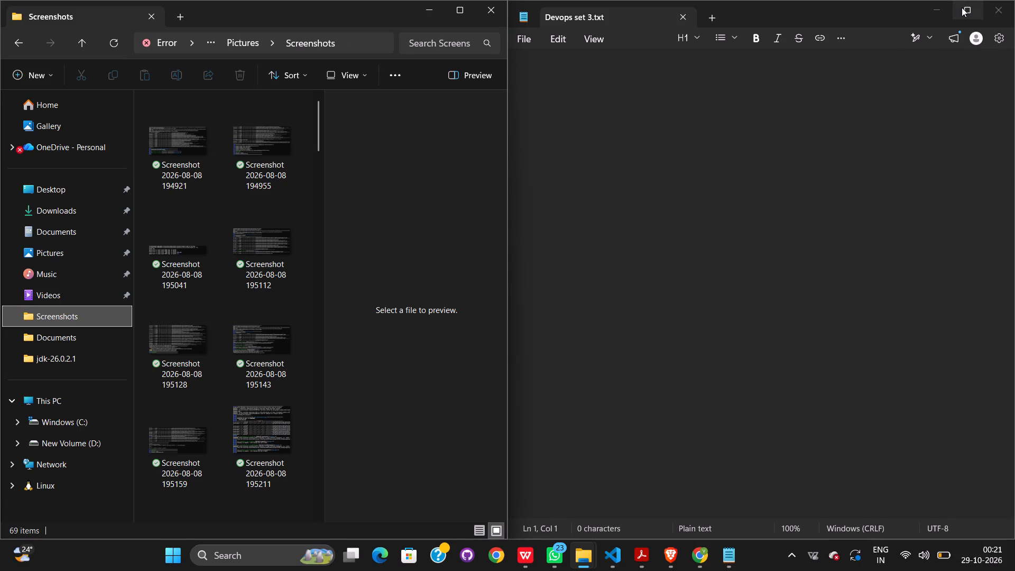
{"action": "left_click", "coordinate": [915, 54]}
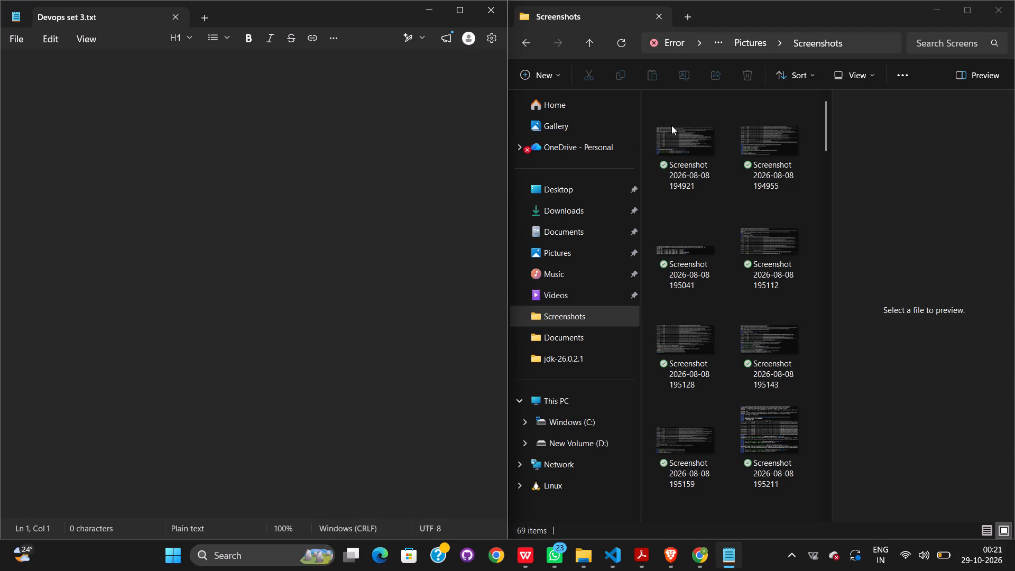
{"action": "left_click_drag", "start_coordinate": [508, 183], "coordinate": [630, 176]}
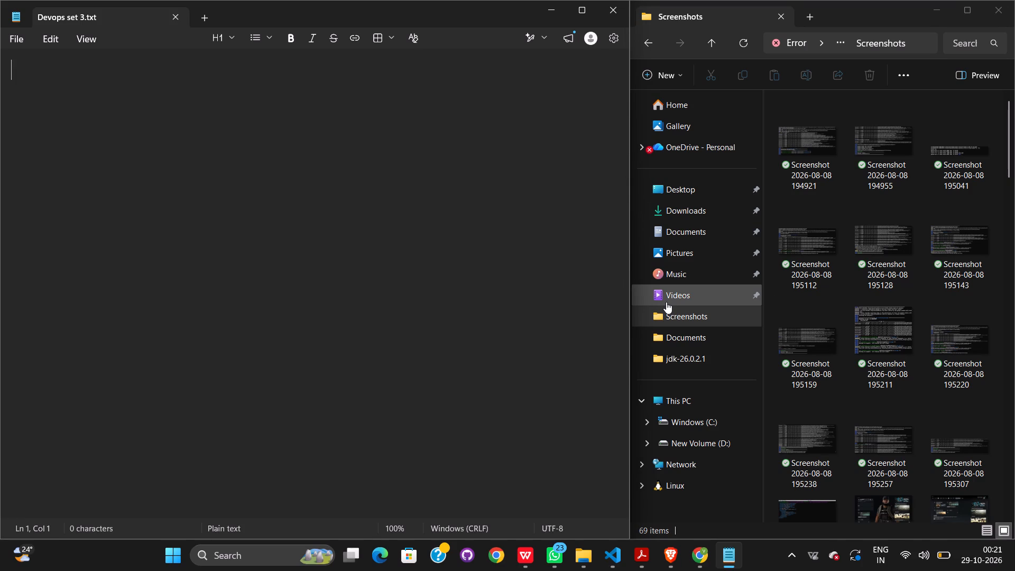
Enter a first line in Devops set 3.txt with the label Name- followed by the student's full name.
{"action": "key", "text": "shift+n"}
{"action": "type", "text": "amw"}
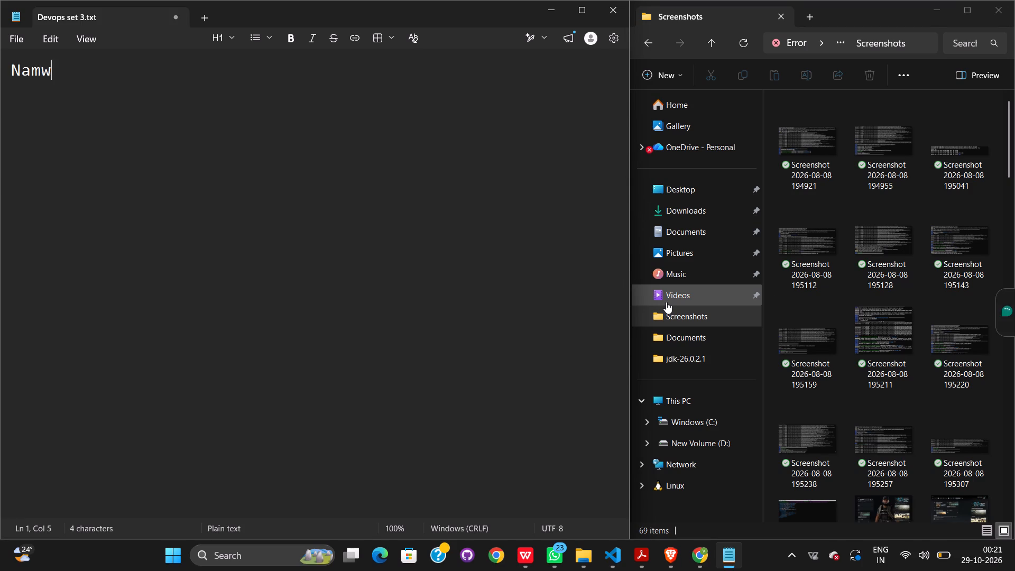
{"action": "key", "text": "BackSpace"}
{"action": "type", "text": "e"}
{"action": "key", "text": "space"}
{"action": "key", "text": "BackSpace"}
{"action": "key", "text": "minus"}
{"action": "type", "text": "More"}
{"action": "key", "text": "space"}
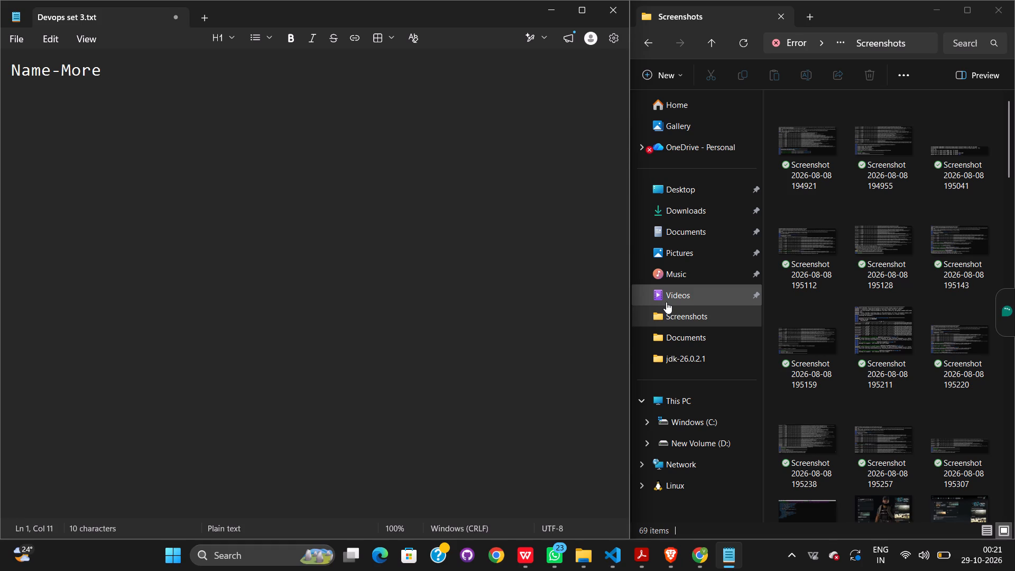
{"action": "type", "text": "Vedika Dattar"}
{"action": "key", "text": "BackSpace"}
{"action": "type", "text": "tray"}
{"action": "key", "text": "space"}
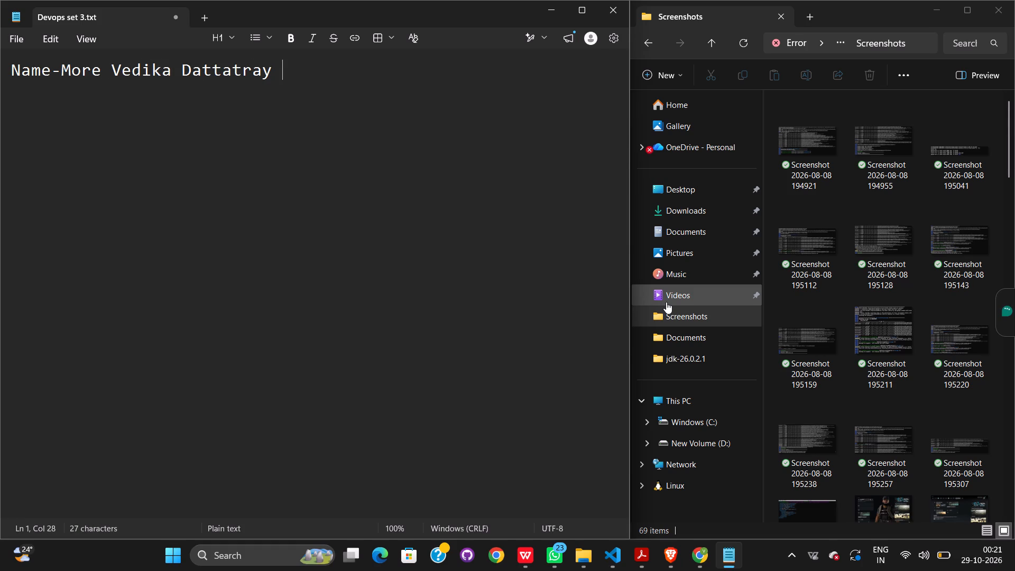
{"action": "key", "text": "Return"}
Add a second line labelled Prn- with the student's registration number, followed by blank lines.
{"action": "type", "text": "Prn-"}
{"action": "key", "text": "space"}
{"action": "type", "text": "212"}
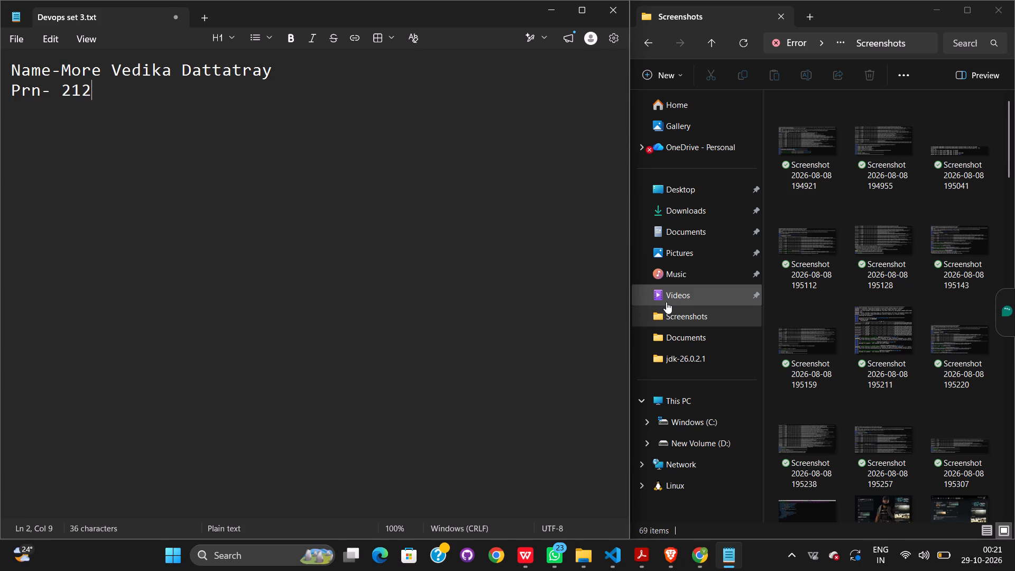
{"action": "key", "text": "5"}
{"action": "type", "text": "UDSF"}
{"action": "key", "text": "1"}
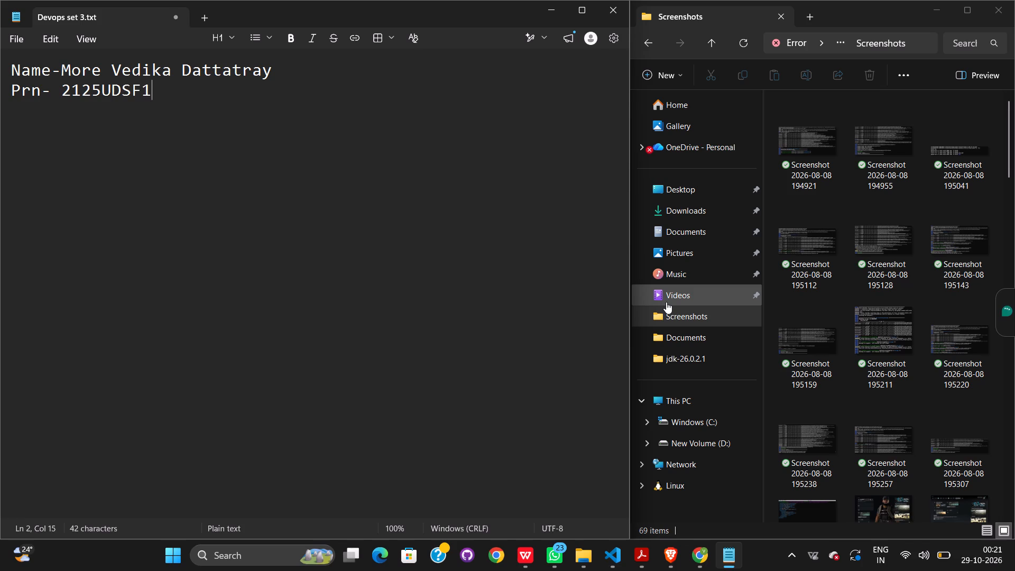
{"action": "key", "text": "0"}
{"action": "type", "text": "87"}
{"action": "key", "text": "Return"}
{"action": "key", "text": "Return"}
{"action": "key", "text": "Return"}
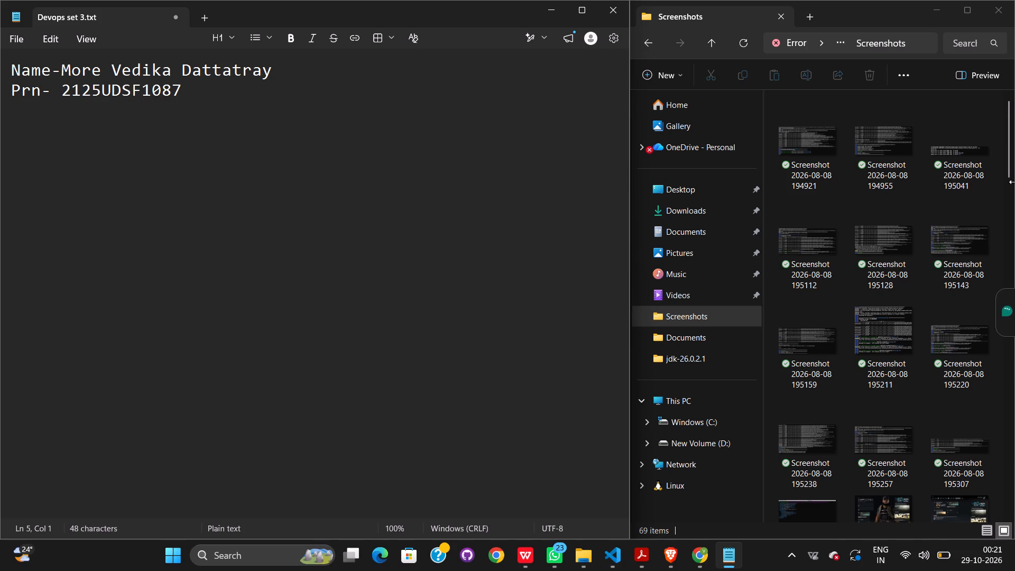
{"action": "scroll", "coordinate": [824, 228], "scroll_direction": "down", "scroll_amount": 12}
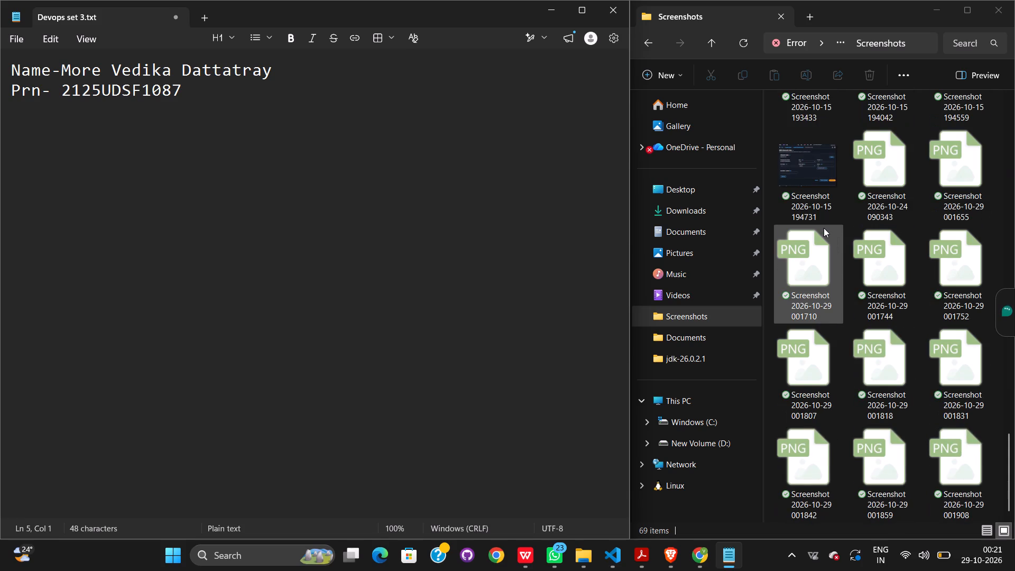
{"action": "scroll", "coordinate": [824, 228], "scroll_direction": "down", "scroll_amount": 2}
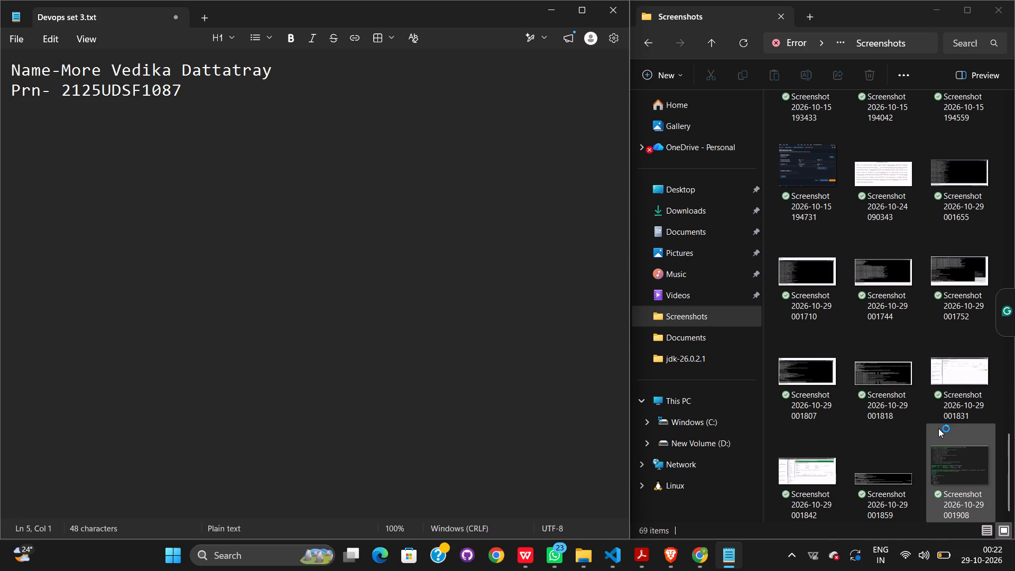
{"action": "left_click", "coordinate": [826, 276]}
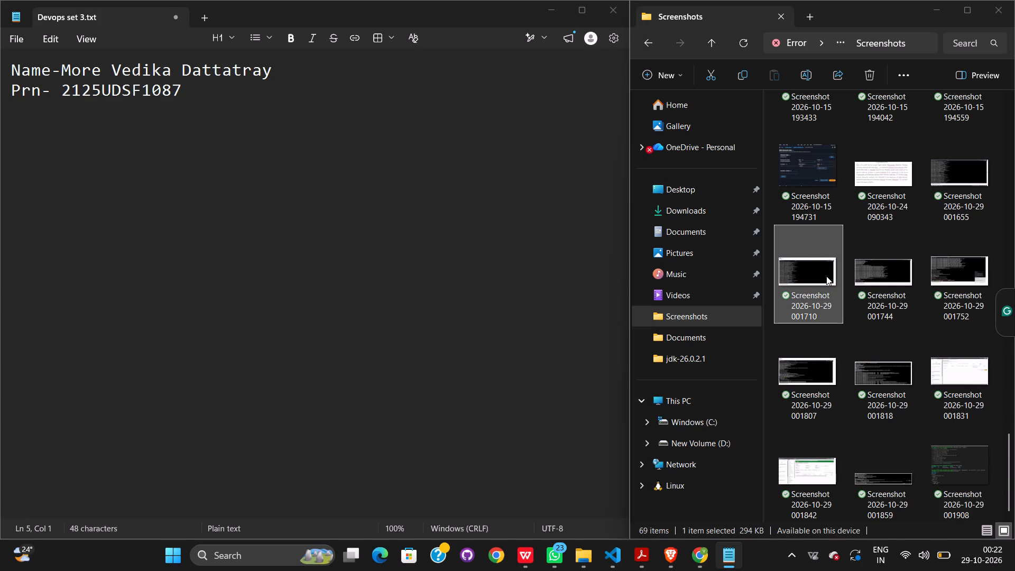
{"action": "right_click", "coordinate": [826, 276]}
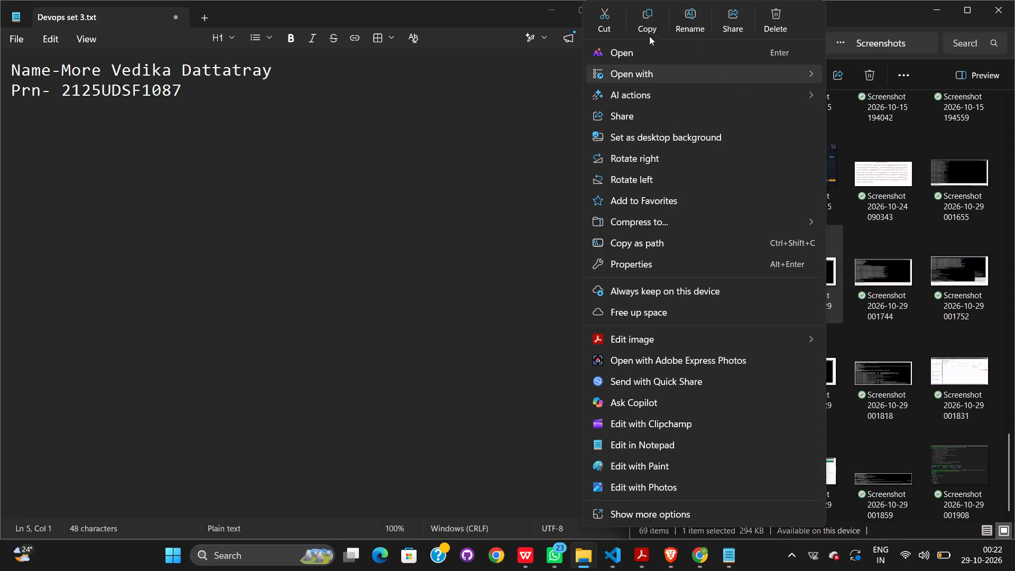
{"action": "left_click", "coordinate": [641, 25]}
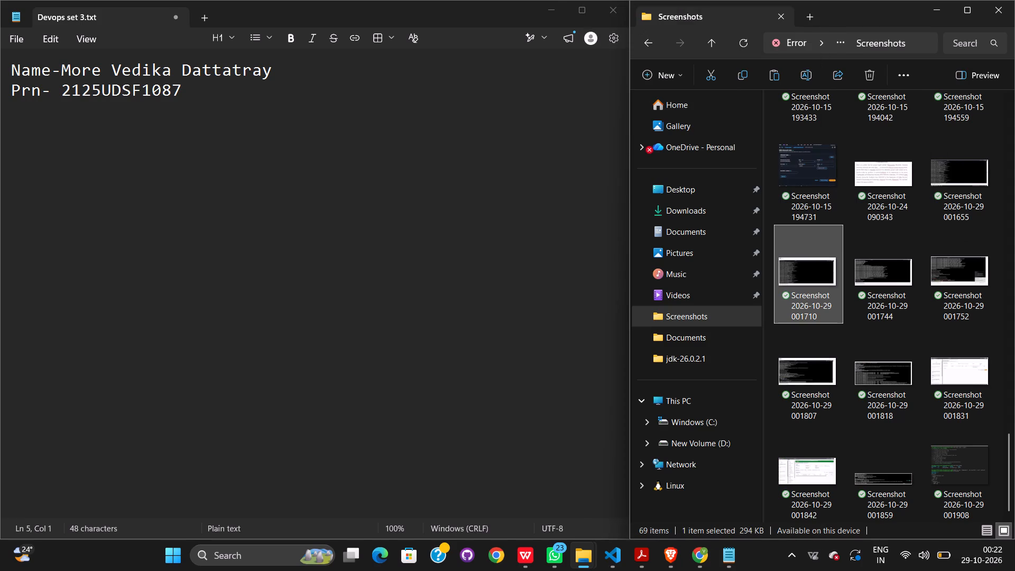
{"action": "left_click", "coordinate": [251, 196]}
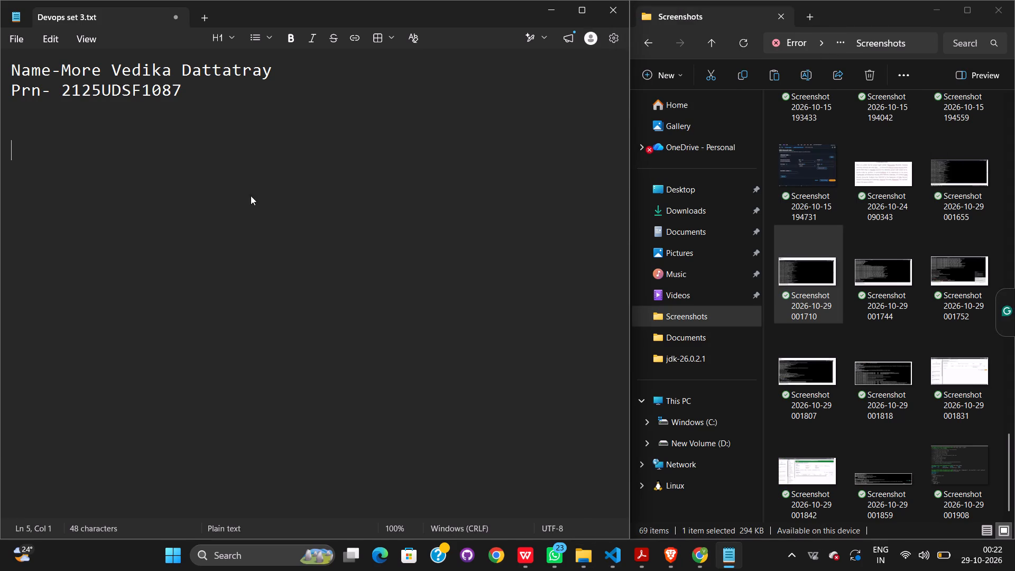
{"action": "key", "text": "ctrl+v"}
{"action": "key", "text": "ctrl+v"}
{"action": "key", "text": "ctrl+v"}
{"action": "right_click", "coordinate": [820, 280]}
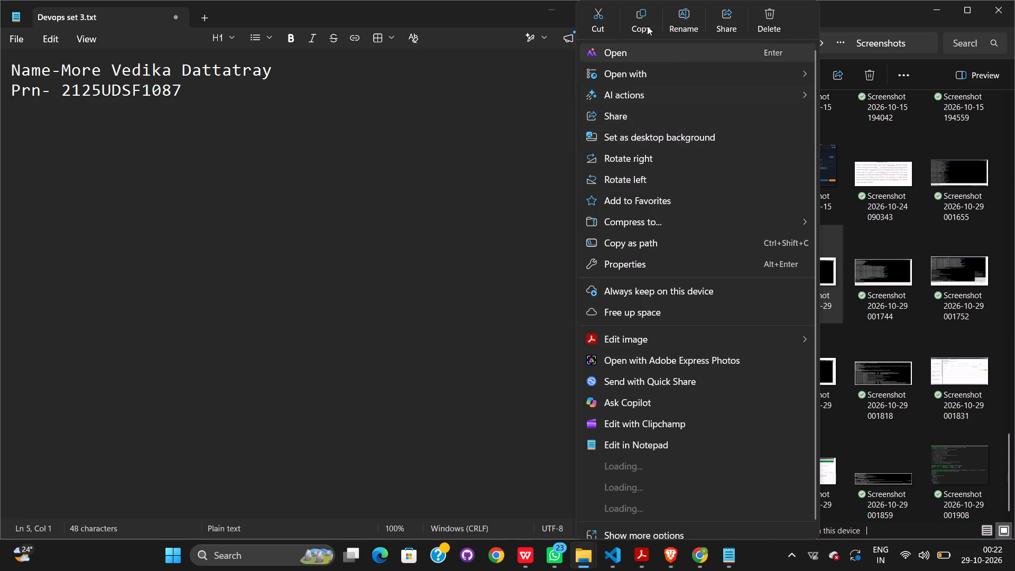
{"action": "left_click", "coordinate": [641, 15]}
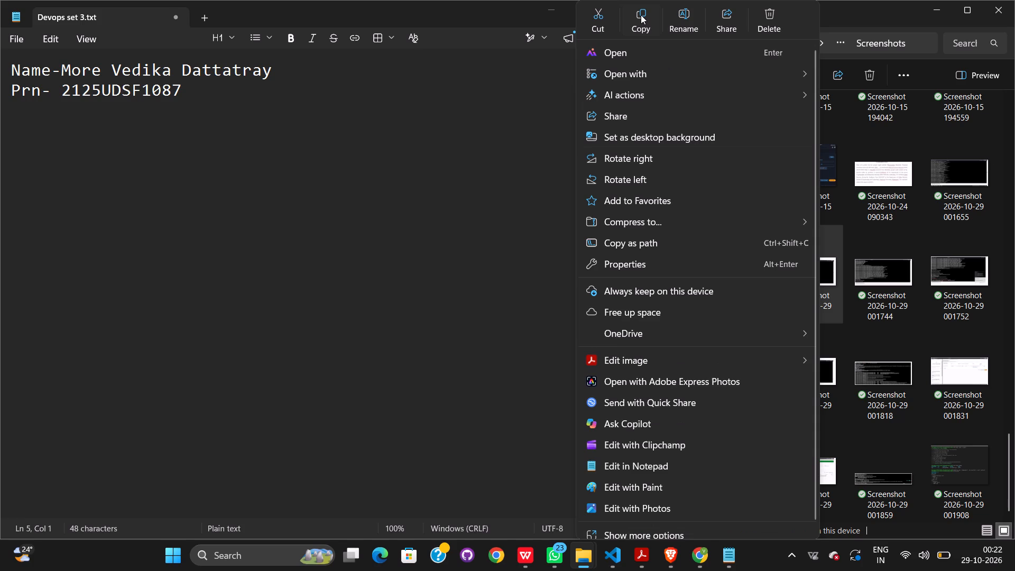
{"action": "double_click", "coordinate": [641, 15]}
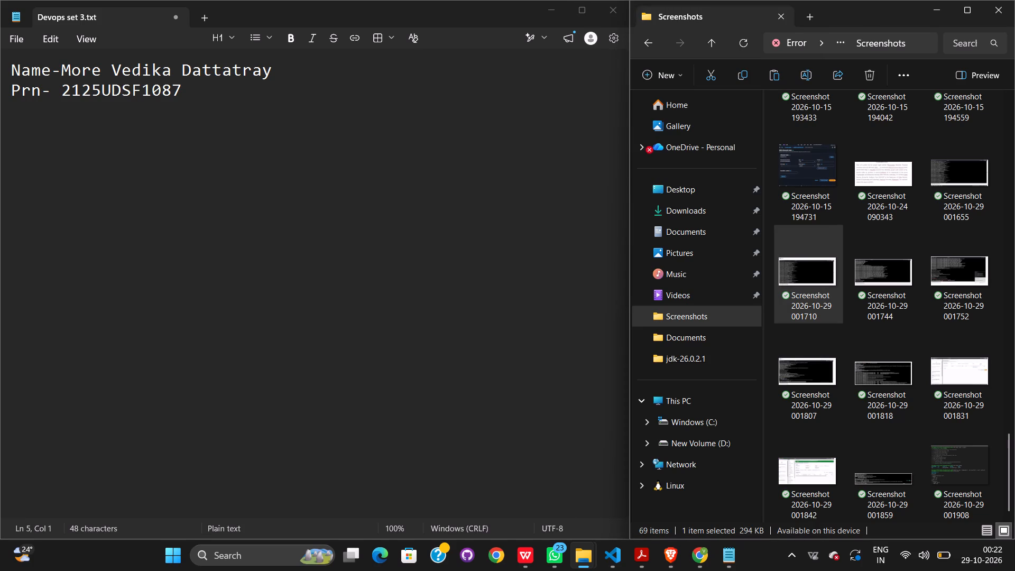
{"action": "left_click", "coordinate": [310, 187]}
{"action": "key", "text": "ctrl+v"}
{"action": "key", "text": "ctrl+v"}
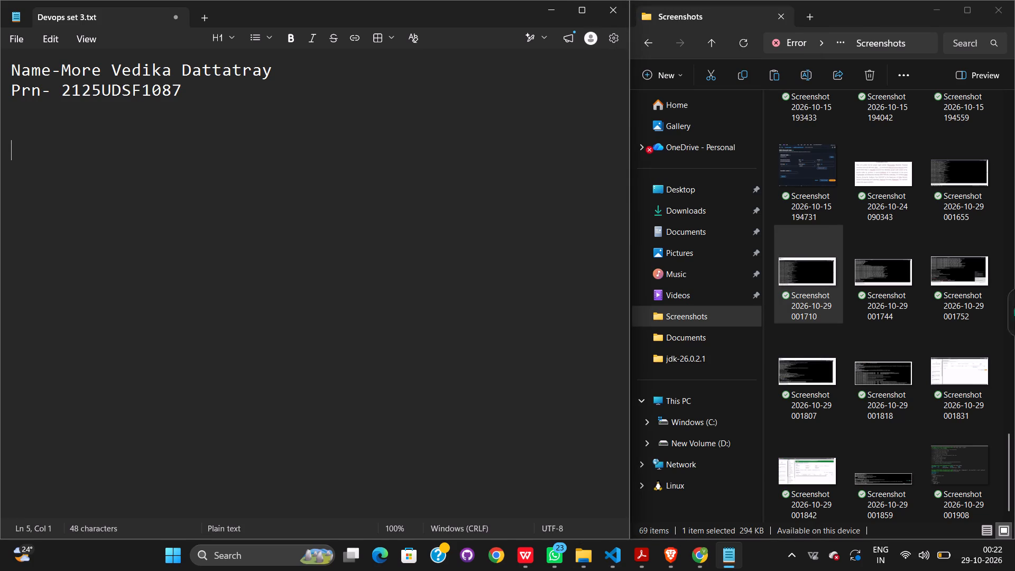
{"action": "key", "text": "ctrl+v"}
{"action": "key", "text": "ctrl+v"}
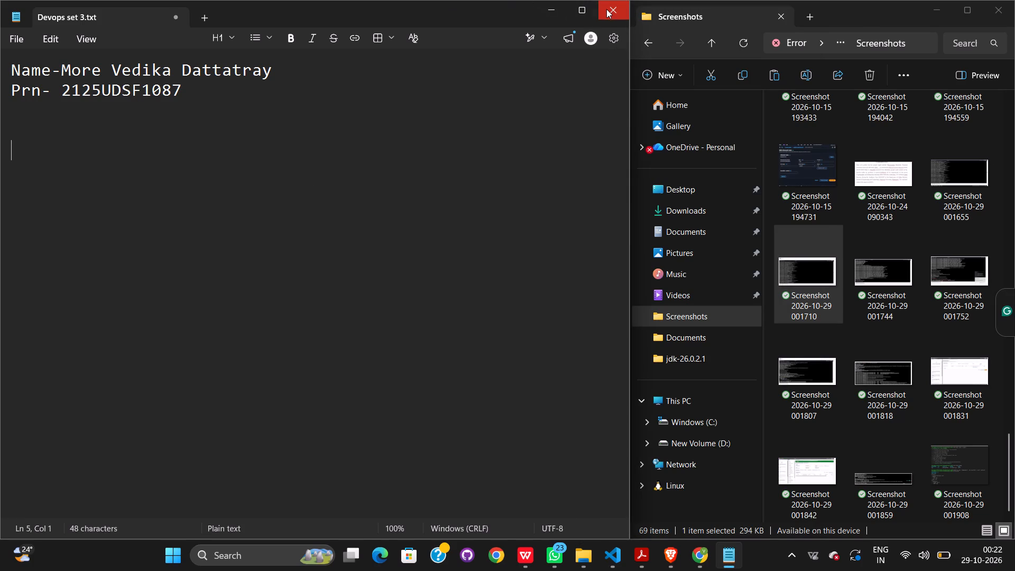
Close the Notepad window holding Devops set 3.txt.
{"action": "left_click", "coordinate": [606, 9]}
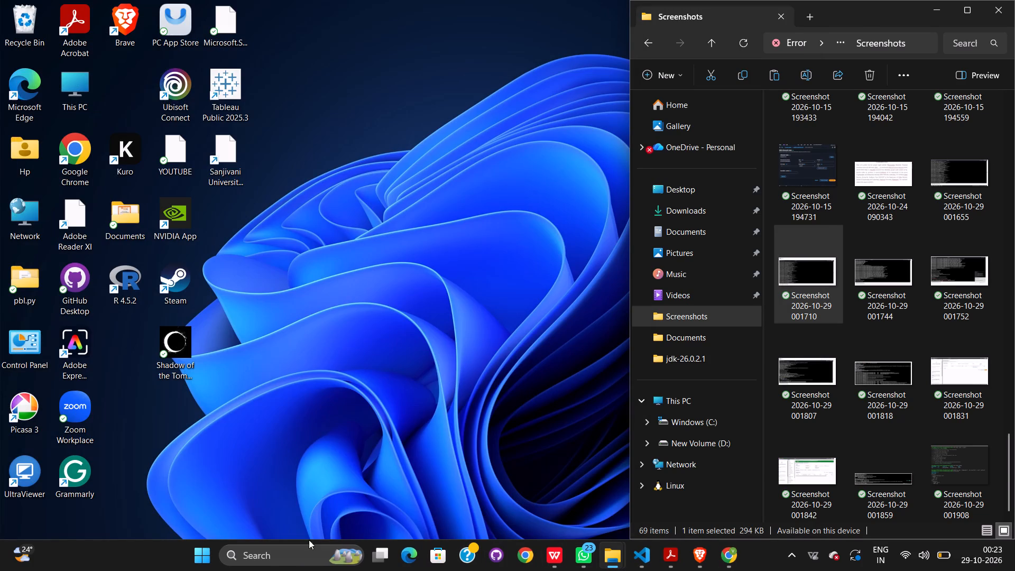
Switch to Microsoft Word and create a new blank document.
{"action": "left_click", "coordinate": [299, 550]}
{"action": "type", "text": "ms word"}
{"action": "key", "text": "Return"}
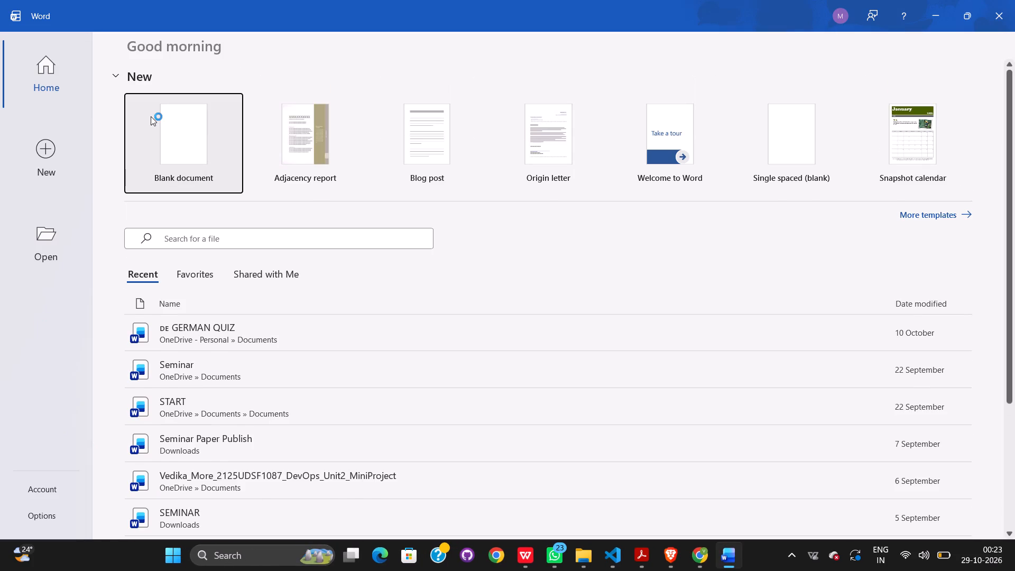
{"action": "left_click", "coordinate": [171, 131]}
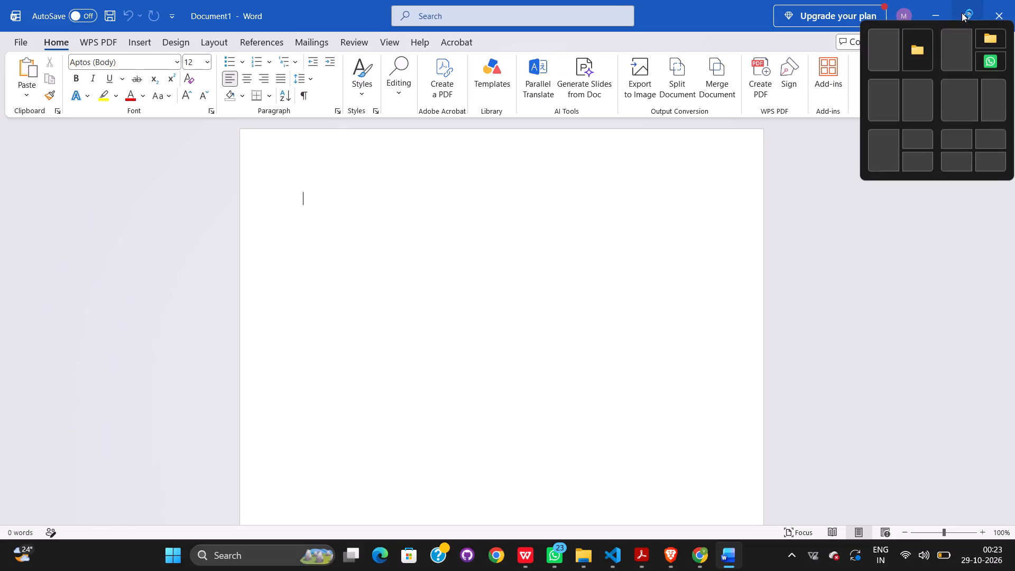
Arrange the Word document and the Screenshots folder side by side, with Word as the wider window.
{"action": "left_click", "coordinate": [915, 41]}
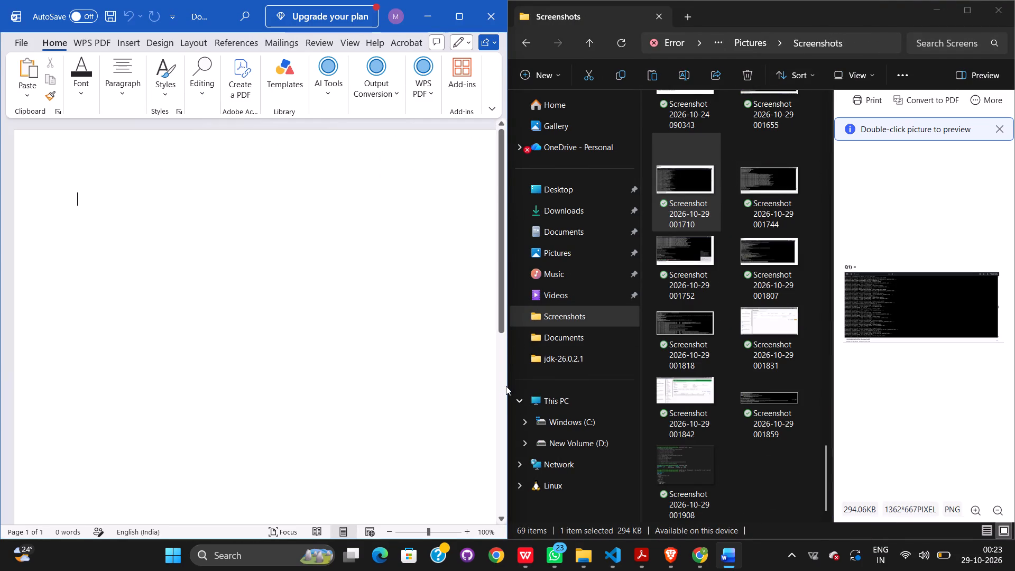
{"action": "left_click_drag", "start_coordinate": [508, 381], "coordinate": [703, 350]}
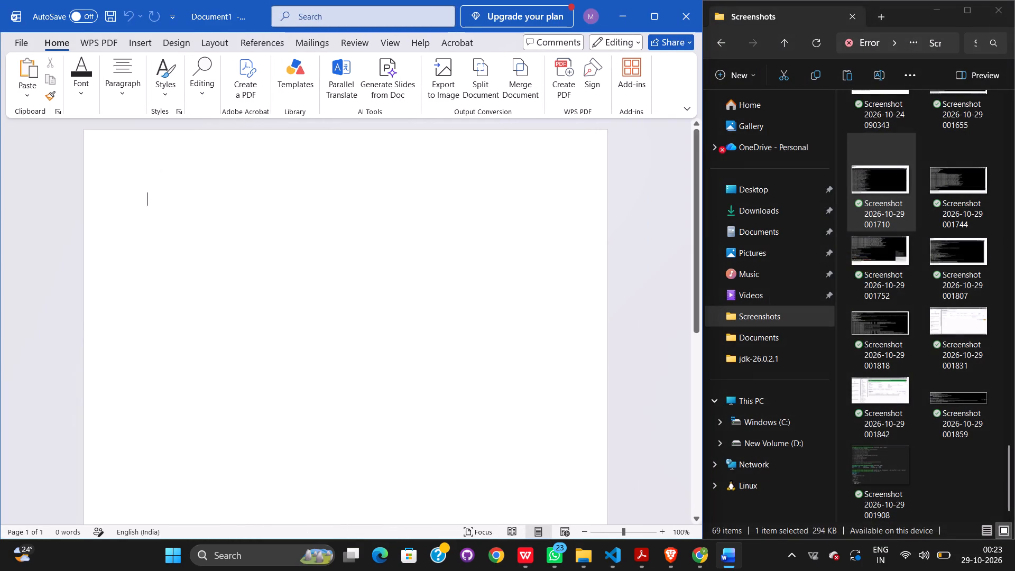
Enter a first line in the blank document with the label Name - followed by the student's full name.
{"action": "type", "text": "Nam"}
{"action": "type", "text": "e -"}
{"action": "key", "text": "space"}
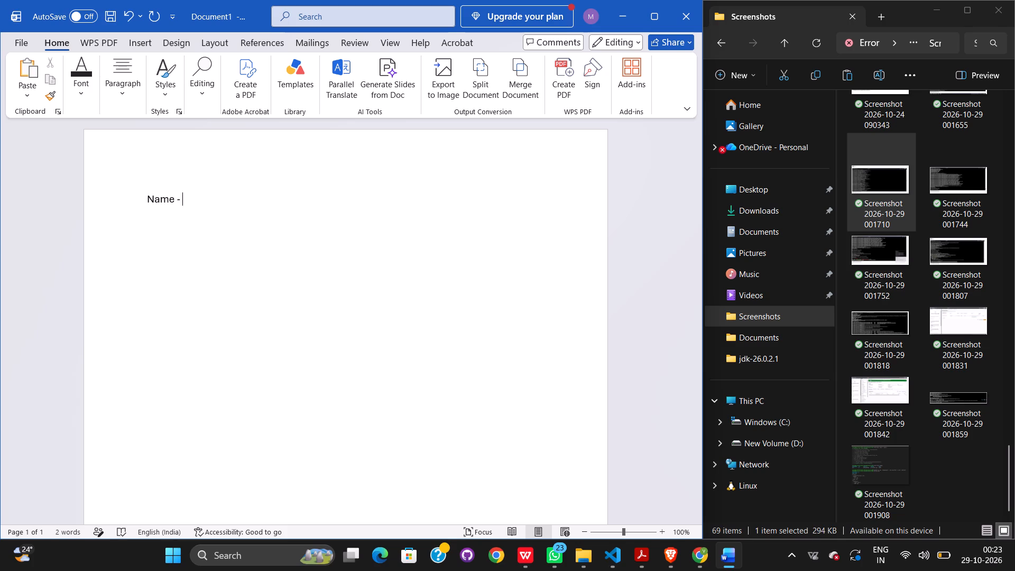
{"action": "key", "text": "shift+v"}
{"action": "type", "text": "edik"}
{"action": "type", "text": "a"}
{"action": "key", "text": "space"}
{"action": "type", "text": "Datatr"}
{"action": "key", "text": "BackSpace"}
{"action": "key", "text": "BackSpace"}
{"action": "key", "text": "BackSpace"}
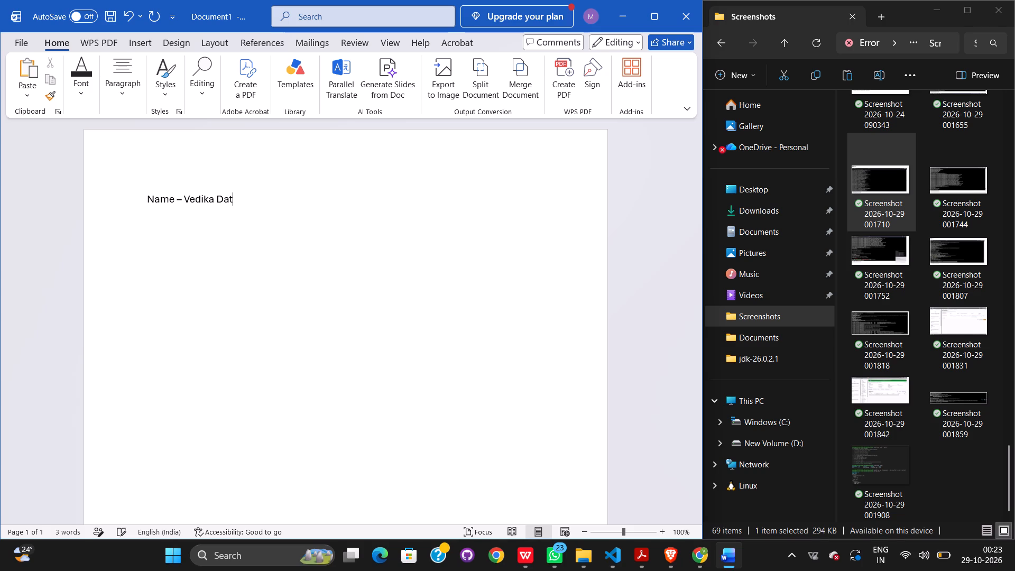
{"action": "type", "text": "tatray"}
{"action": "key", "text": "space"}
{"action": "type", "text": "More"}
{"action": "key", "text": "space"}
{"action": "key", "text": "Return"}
Add a second line labelled Prn - with the student's registration number.
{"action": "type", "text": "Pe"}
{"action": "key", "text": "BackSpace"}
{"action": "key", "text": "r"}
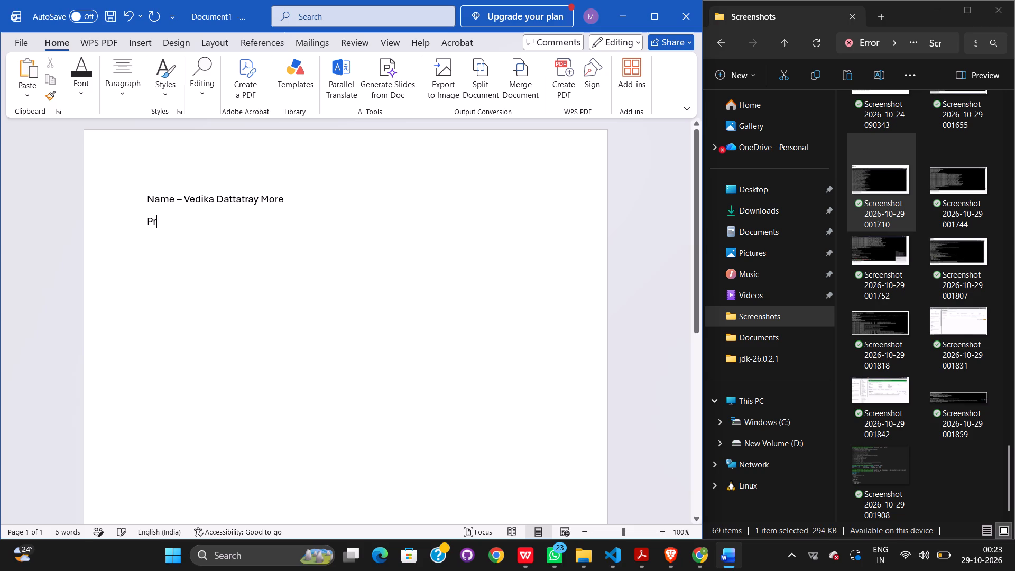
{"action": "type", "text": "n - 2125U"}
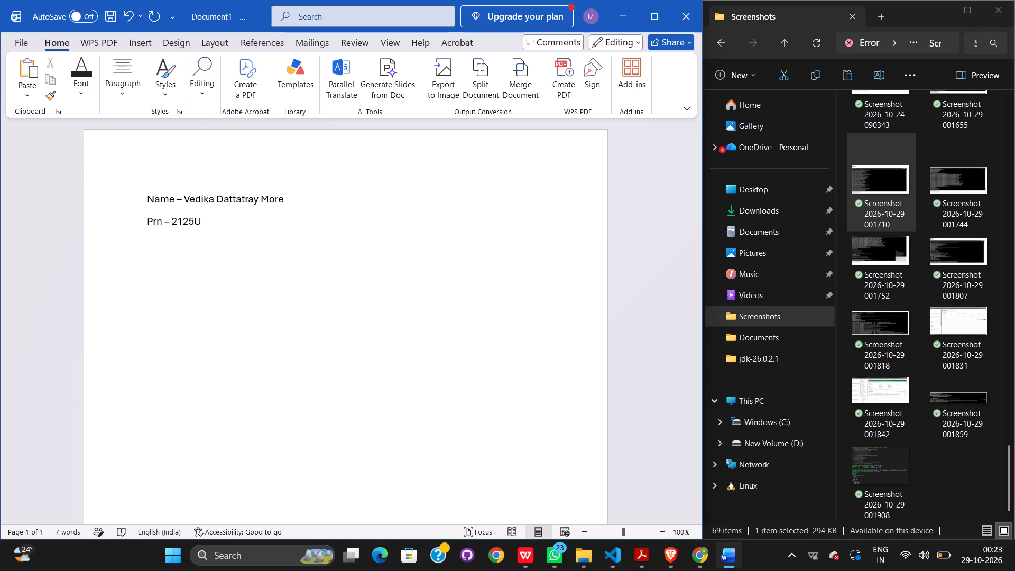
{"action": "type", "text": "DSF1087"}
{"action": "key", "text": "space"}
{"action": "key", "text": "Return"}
Leave a blank line below the student details and add the heading Q1. with an empty line beneath it.
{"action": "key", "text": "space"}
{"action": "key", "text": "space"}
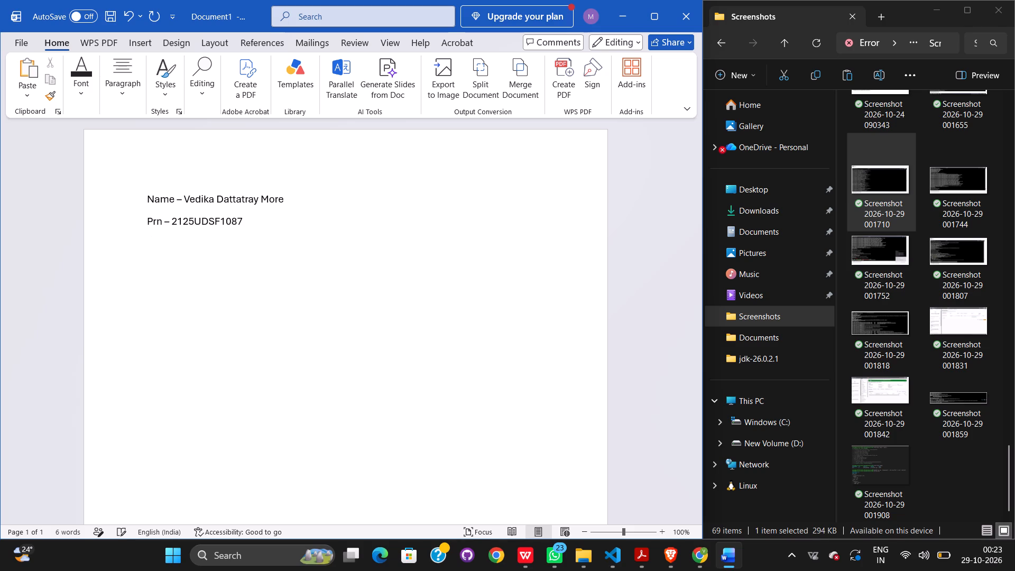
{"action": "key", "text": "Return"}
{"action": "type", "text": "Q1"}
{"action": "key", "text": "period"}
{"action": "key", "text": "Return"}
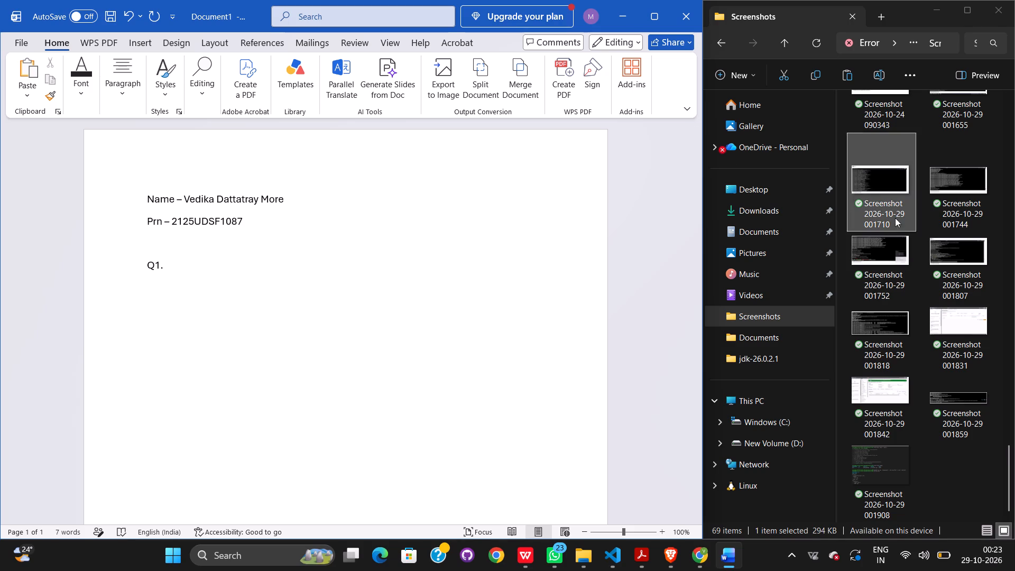
{"action": "scroll", "coordinate": [898, 330], "scroll_direction": "up", "scroll_amount": 1}
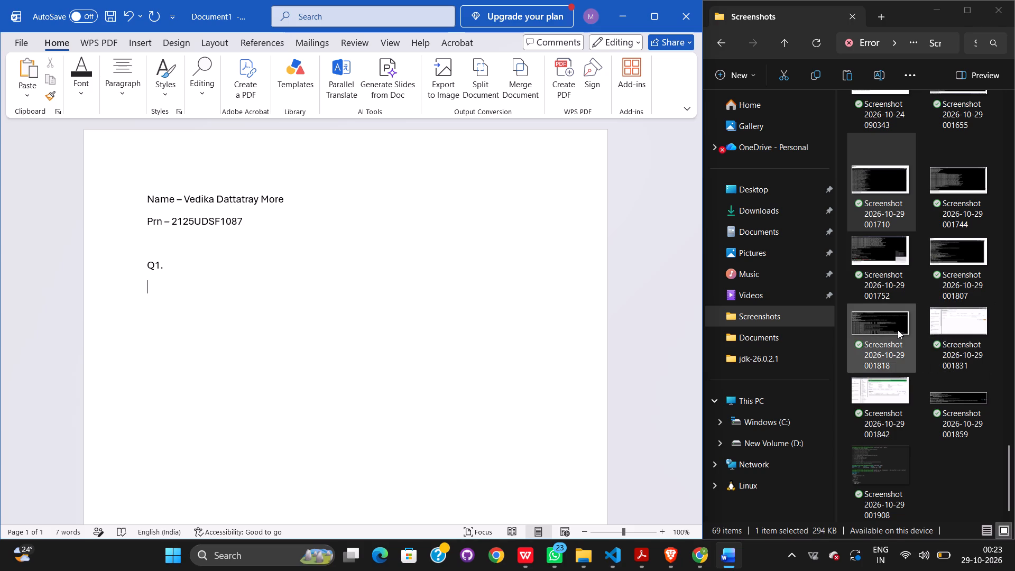
{"action": "scroll", "coordinate": [898, 330], "scroll_direction": "up", "scroll_amount": 1}
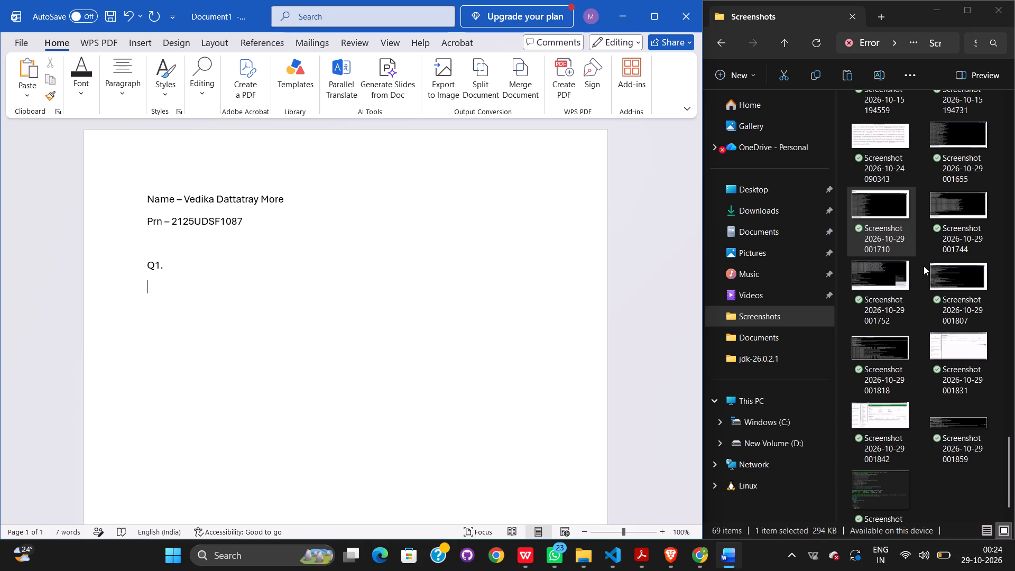
{"action": "right_click", "coordinate": [902, 213]}
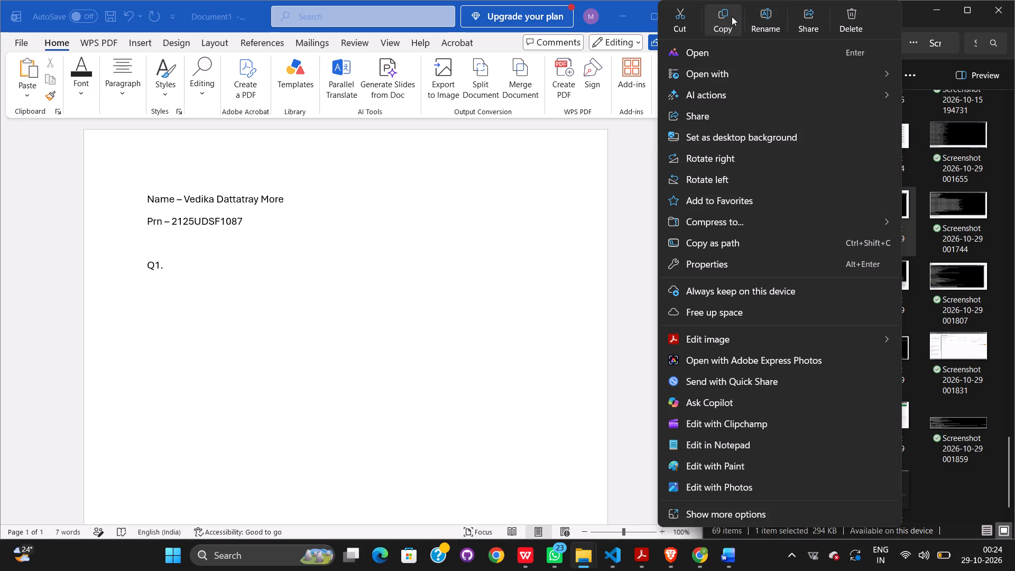
{"action": "left_click", "coordinate": [732, 16]}
{"action": "left_click", "coordinate": [204, 296]}
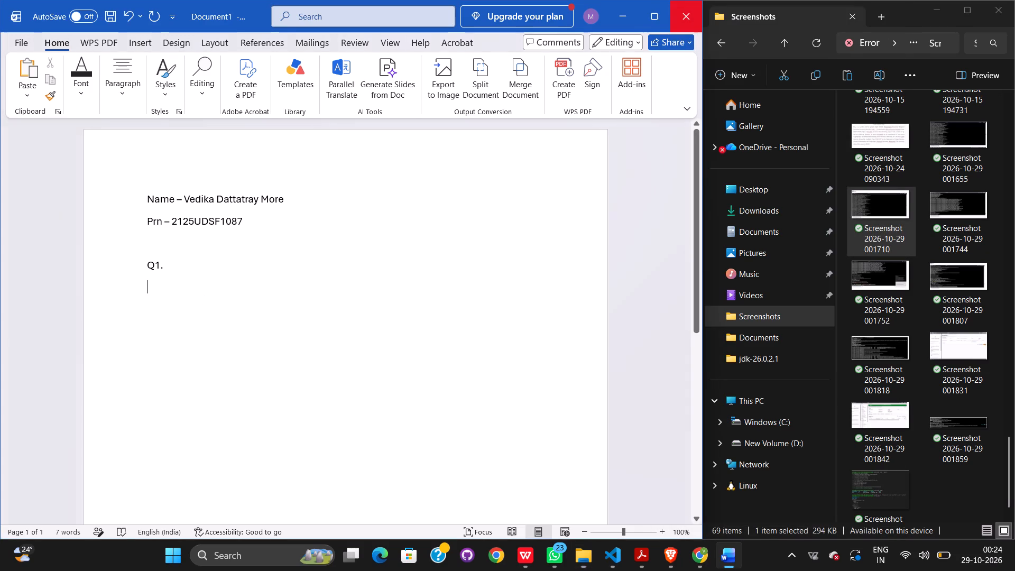
{"action": "key", "text": "ctrl+v"}
Delete the typed Q1. heading and its extra line above the pasted screenshot, which already carries its own Q1) heading.
{"action": "scroll", "coordinate": [264, 331], "scroll_direction": "down", "scroll_amount": 2}
{"action": "scroll", "coordinate": [264, 331], "scroll_direction": "up", "scroll_amount": 1}
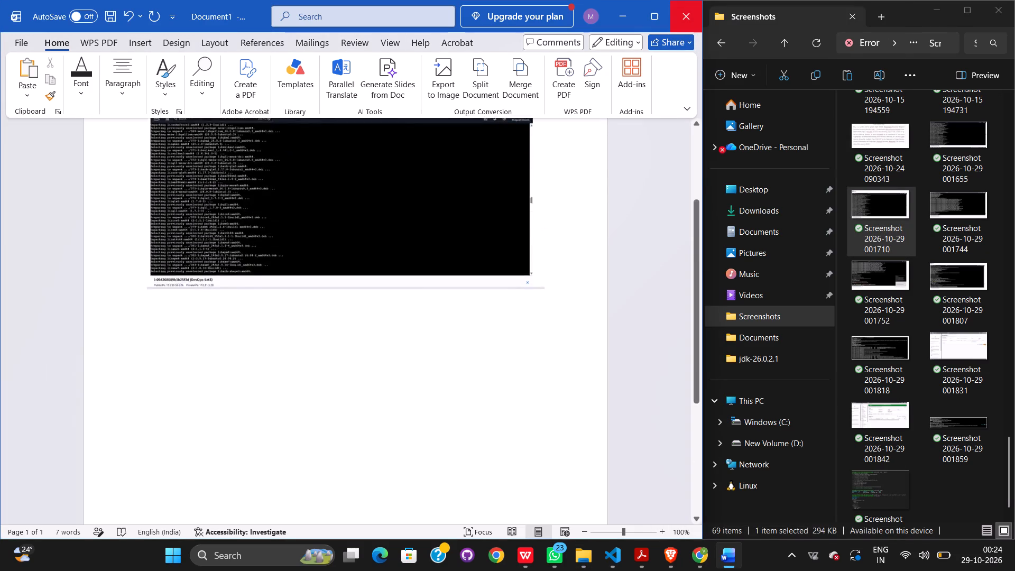
{"action": "scroll", "coordinate": [264, 331], "scroll_direction": "up", "scroll_amount": 1}
{"action": "left_click", "coordinate": [177, 192]}
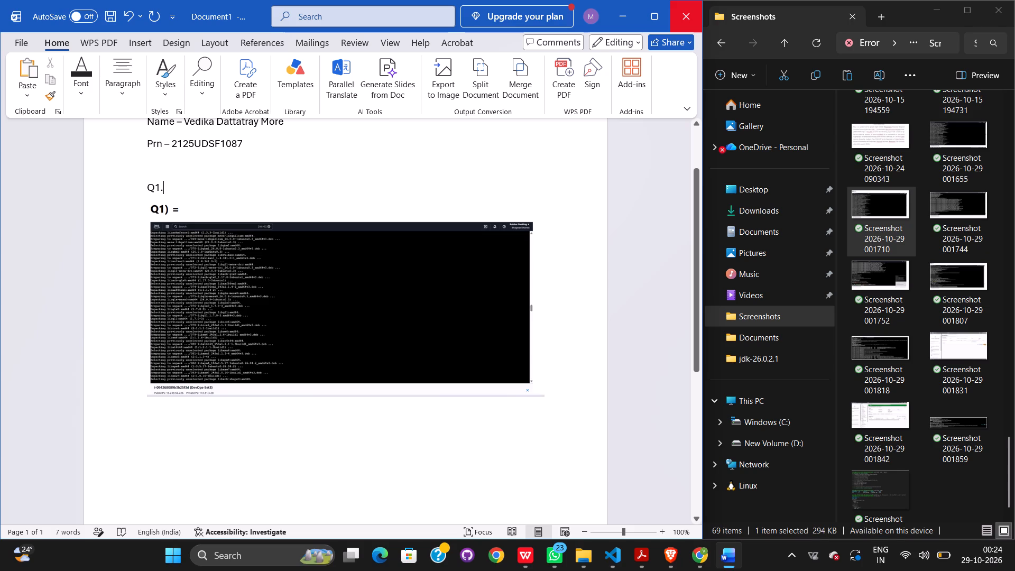
{"action": "key", "text": "BackSpace"}
{"action": "key", "text": "BackSpace"}
{"action": "key", "text": "BackSpace"}
{"action": "key", "text": "BackSpace"}
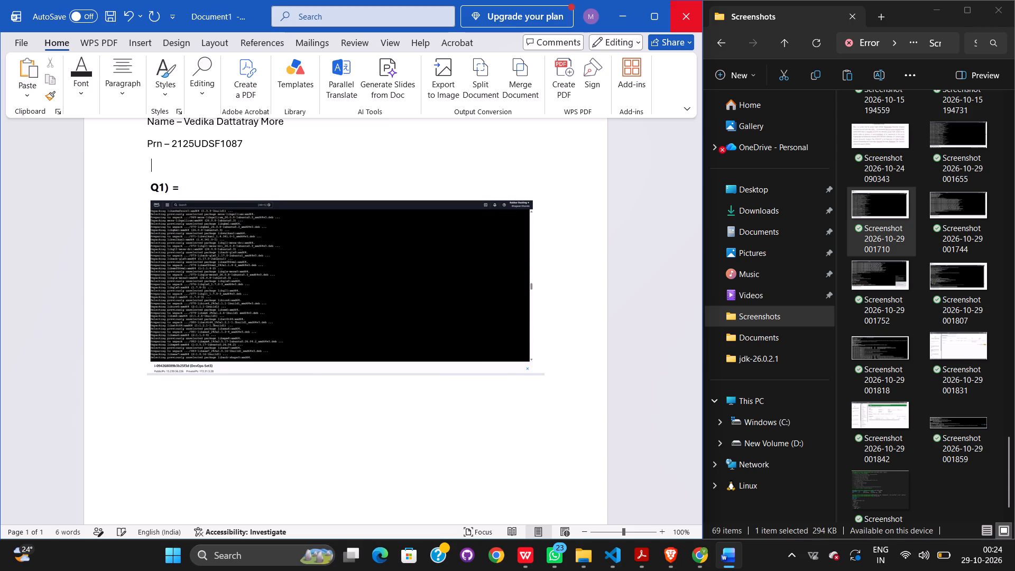
{"action": "scroll", "coordinate": [206, 305], "scroll_direction": "down", "scroll_amount": 1}
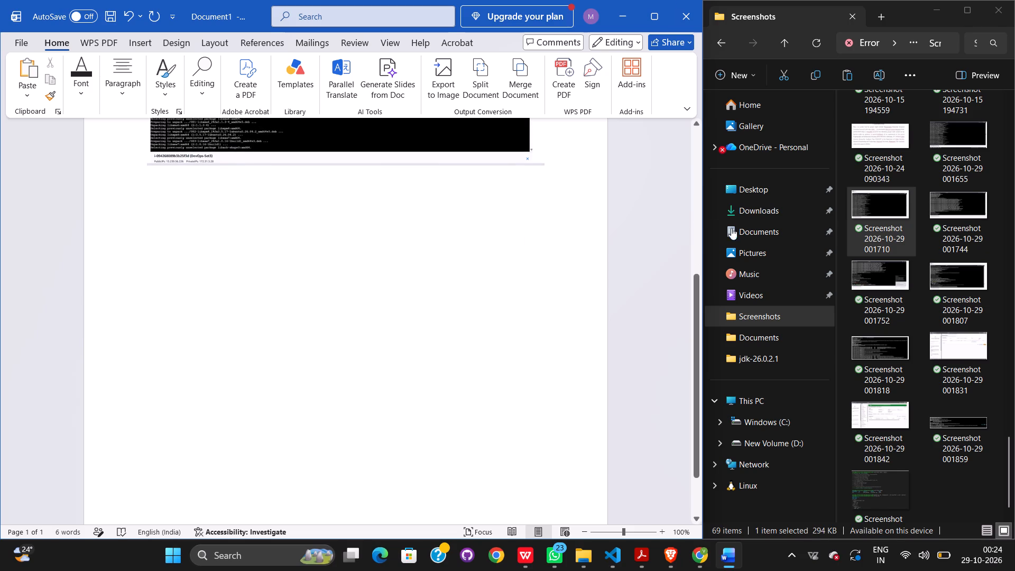
{"action": "right_click", "coordinate": [948, 222]}
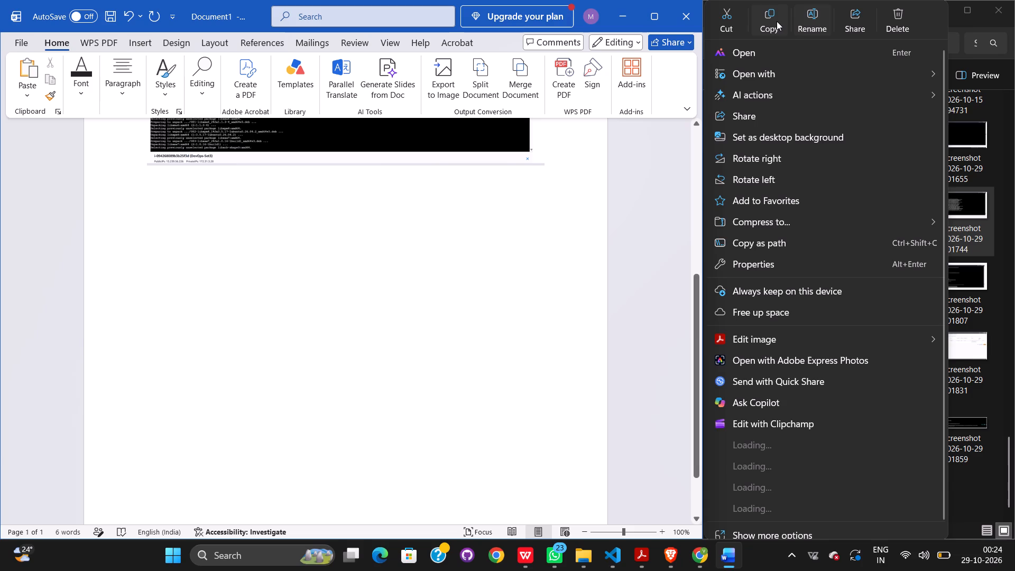
{"action": "left_click", "coordinate": [777, 21]}
{"action": "left_click", "coordinate": [361, 226]}
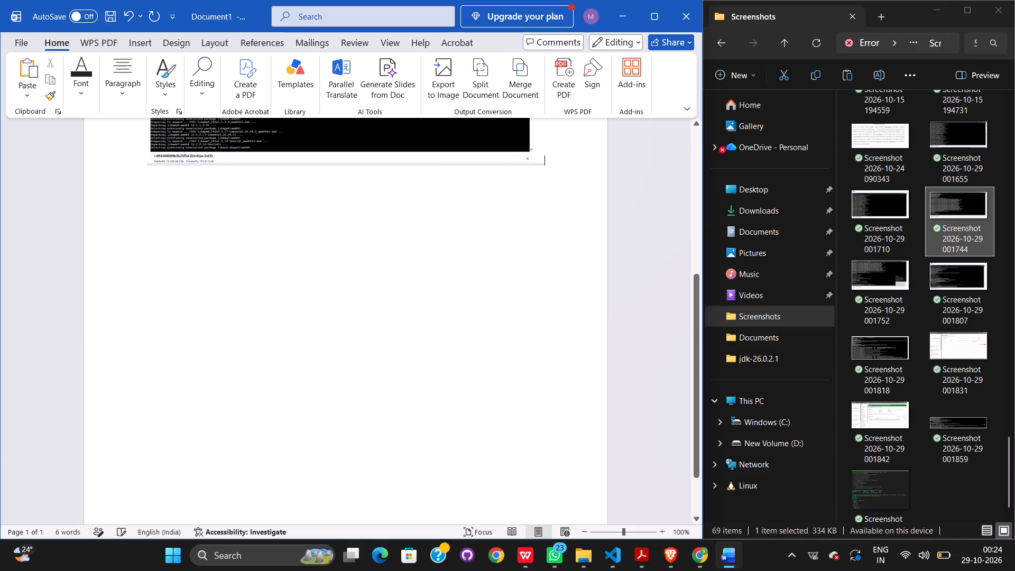
{"action": "key", "text": "Return"}
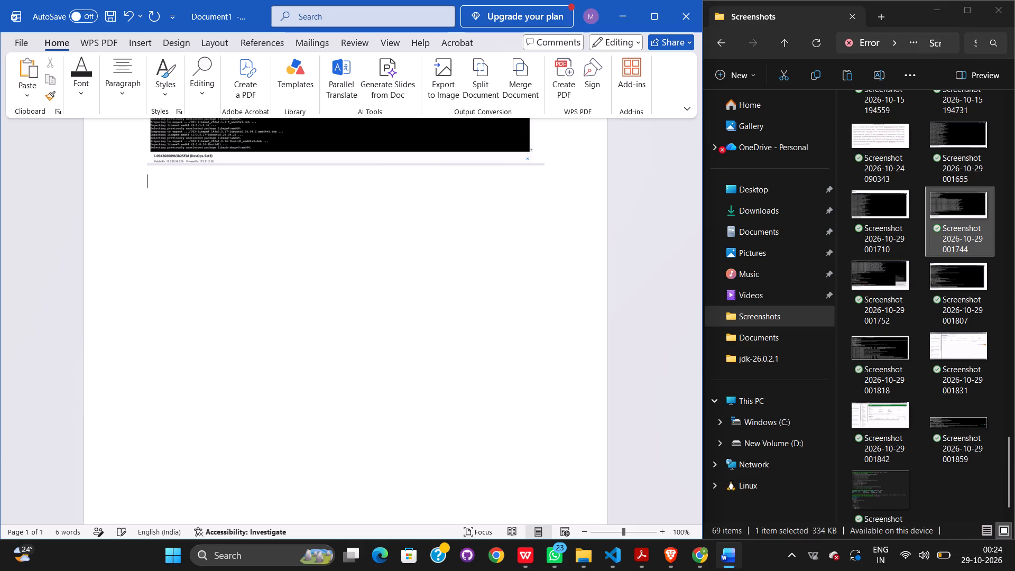
{"action": "key", "text": "Return"}
{"action": "key", "text": "ctrl+v"}
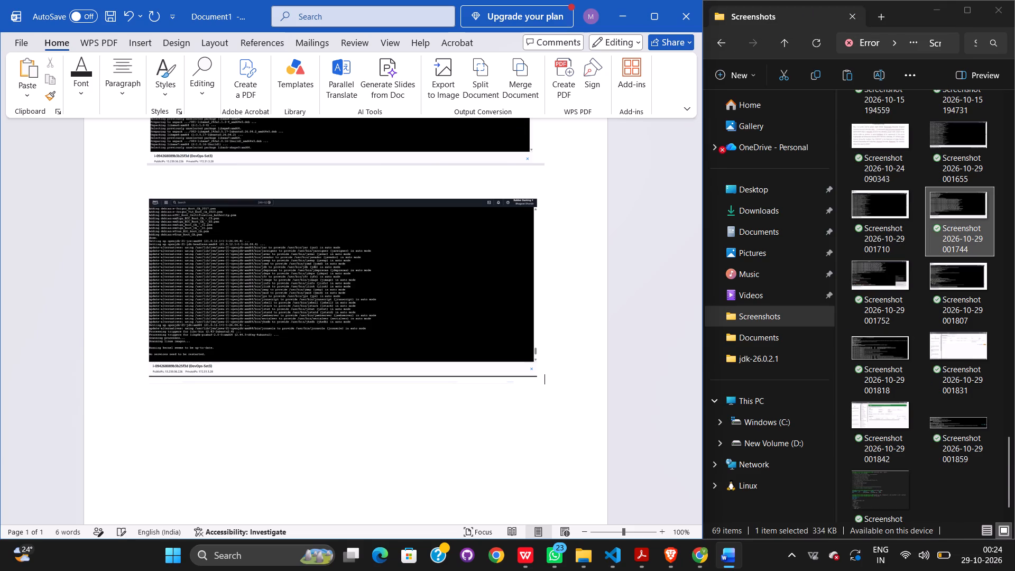
{"action": "key", "text": "Return"}
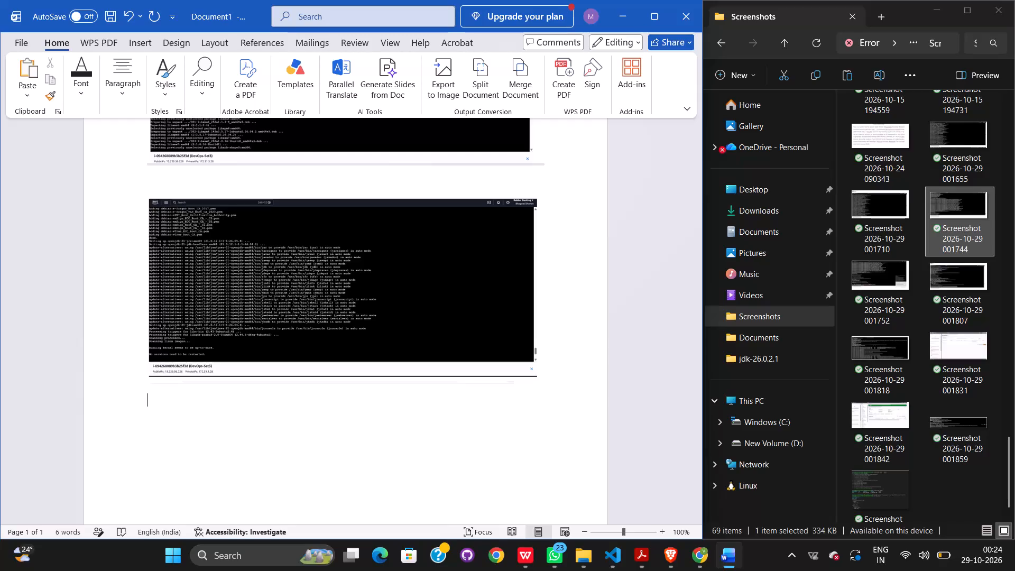
{"action": "right_click", "coordinate": [860, 281]}
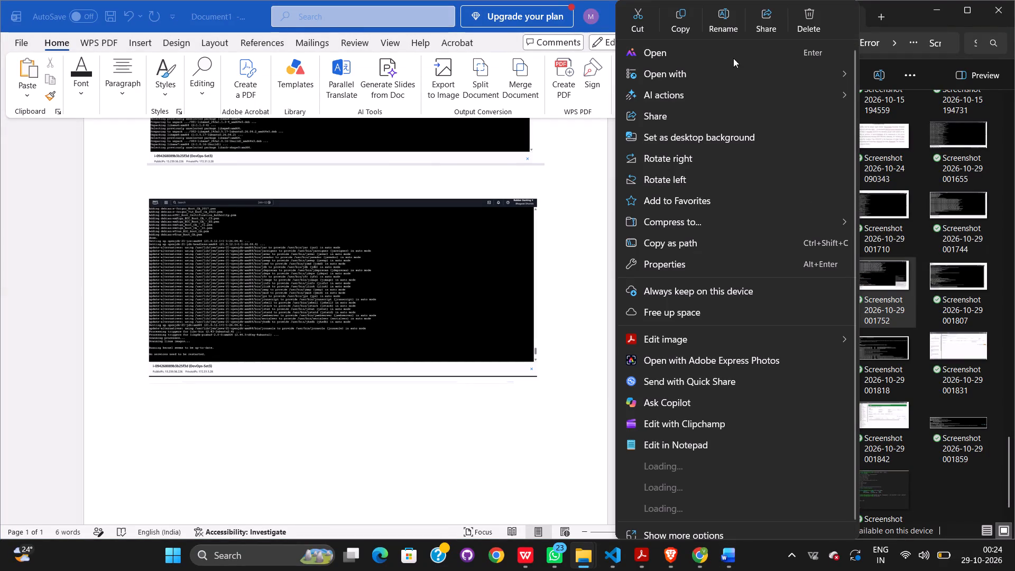
{"action": "left_click", "coordinate": [686, 24]}
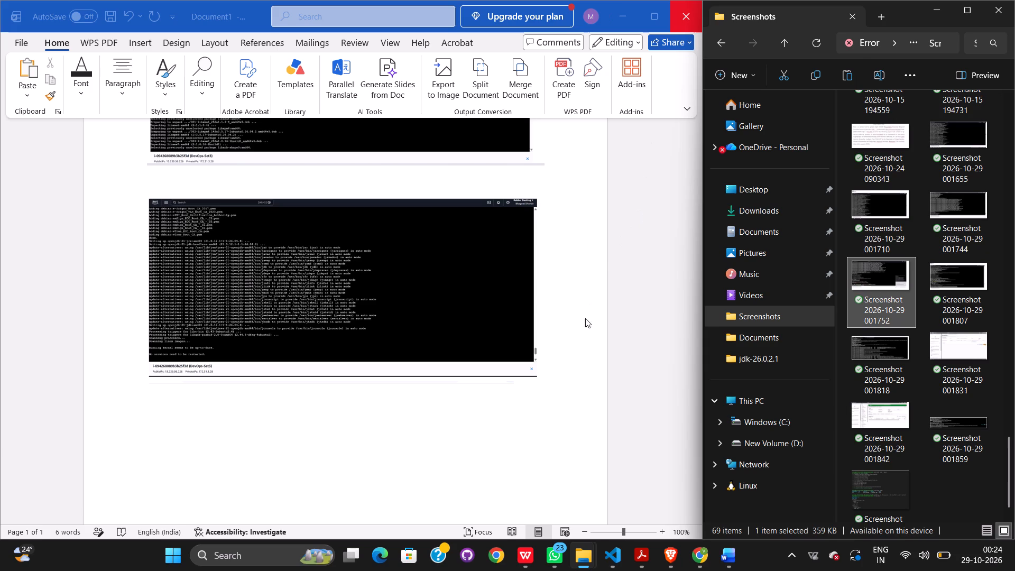
{"action": "left_click", "coordinate": [578, 354]}
{"action": "left_click", "coordinate": [564, 369]}
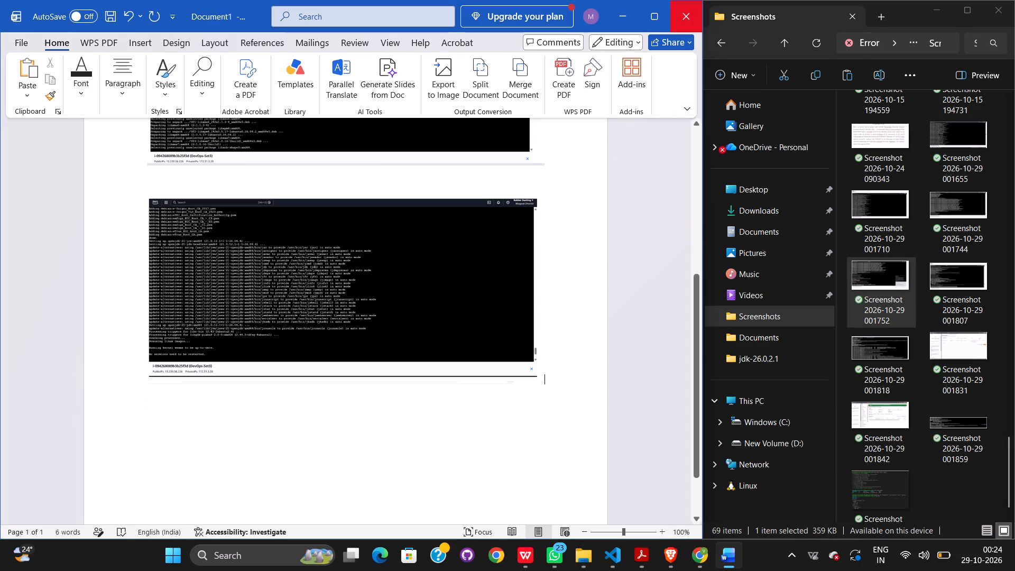
{"action": "key", "text": "Return"}
{"action": "key", "text": "Return"}
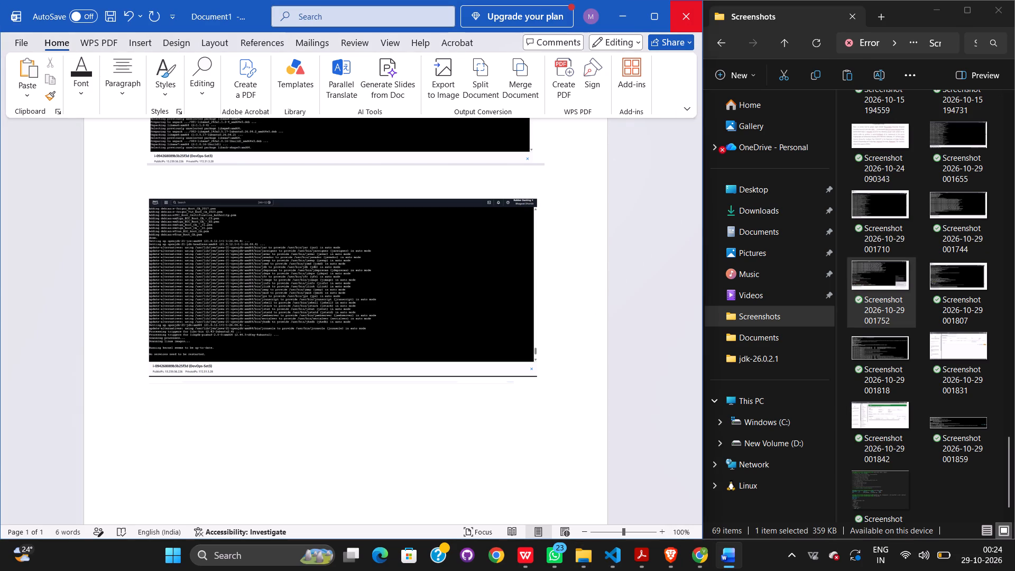
{"action": "key", "text": "ctrl+v"}
{"action": "scroll", "coordinate": [564, 369], "scroll_direction": "down", "scroll_amount": 3}
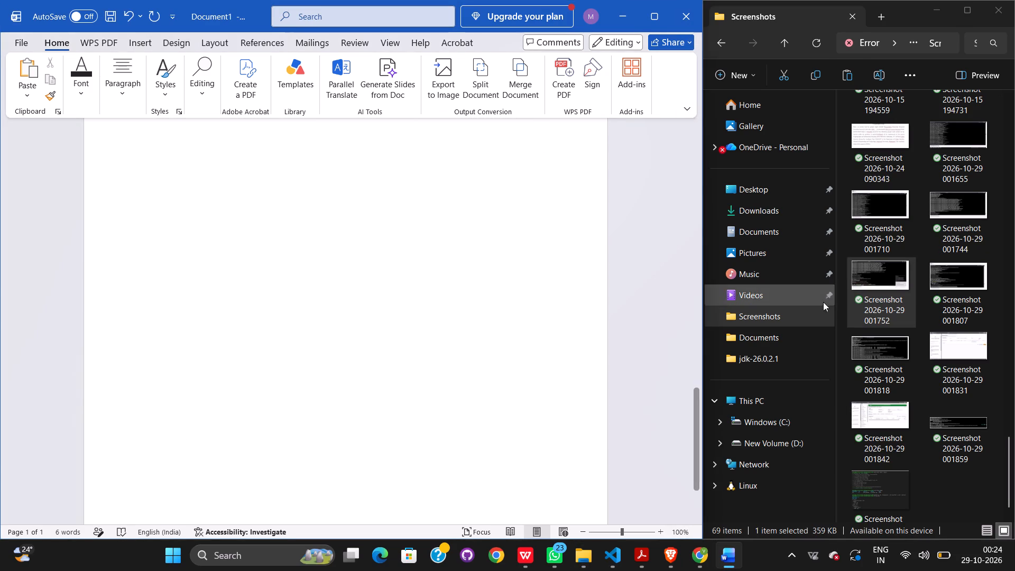
{"action": "right_click", "coordinate": [955, 290]}
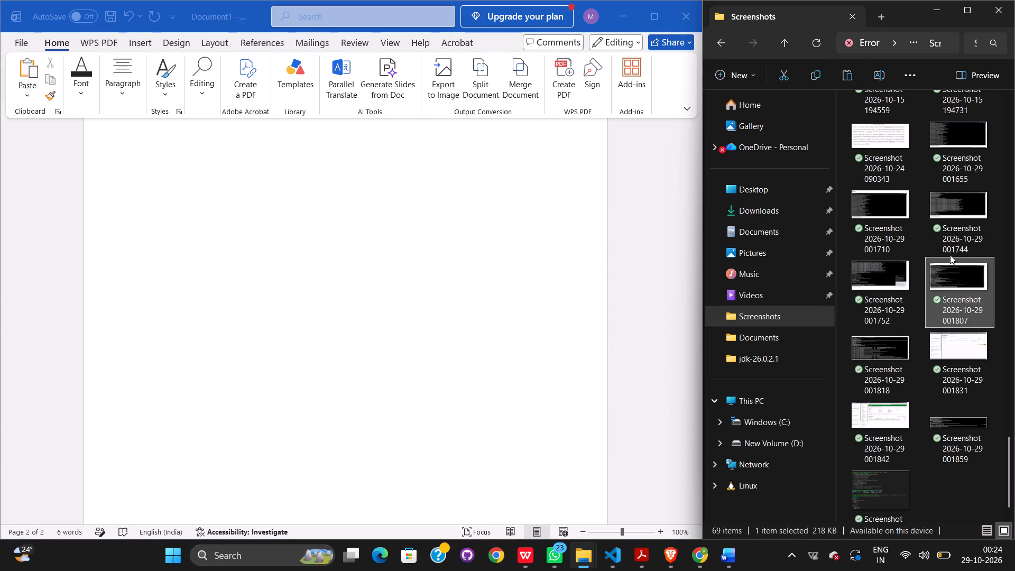
{"action": "right_click", "coordinate": [967, 289]}
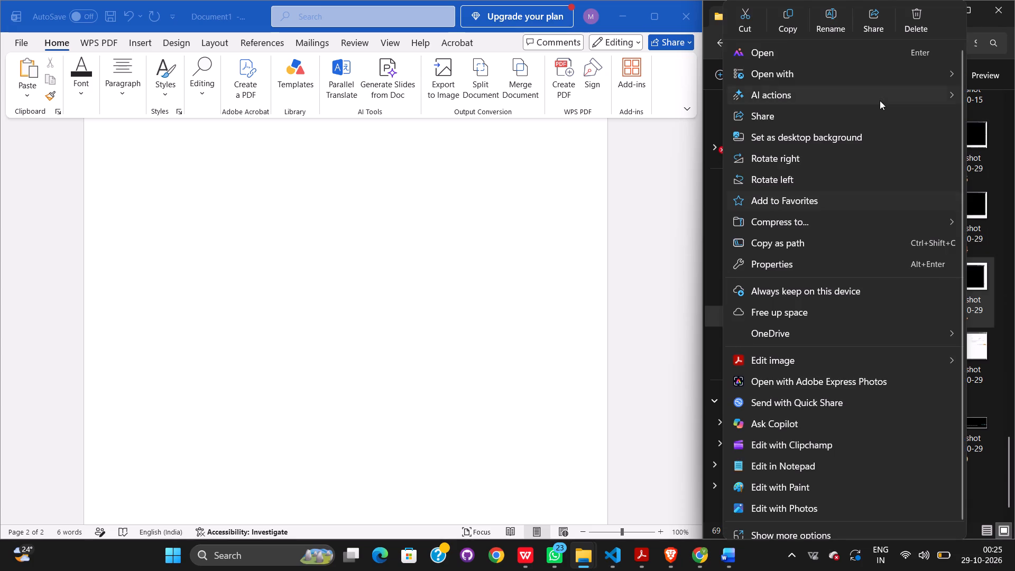
{"action": "left_click", "coordinate": [791, 27]}
{"action": "scroll", "coordinate": [560, 216], "scroll_direction": "up", "scroll_amount": 1}
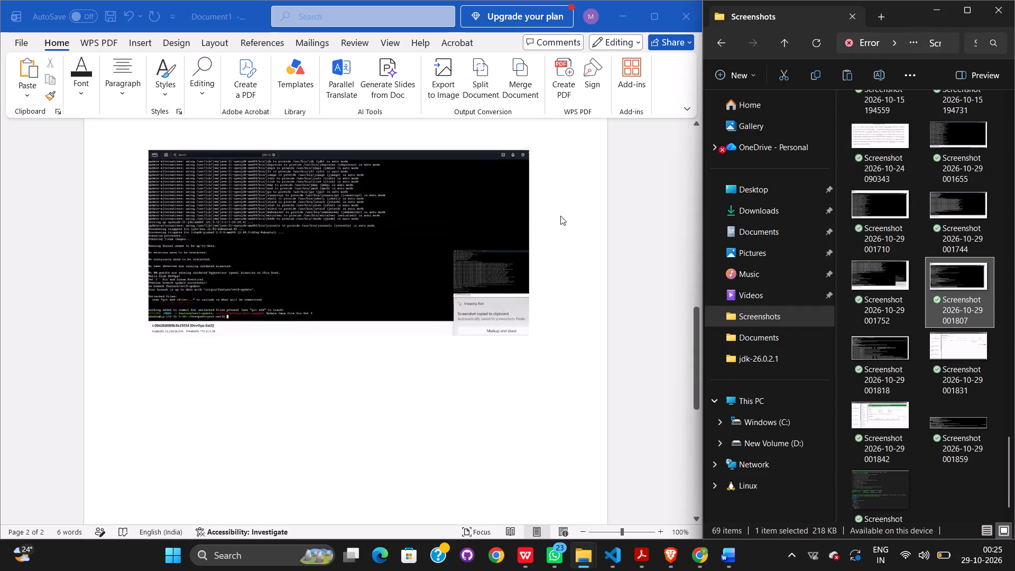
{"action": "scroll", "coordinate": [560, 216], "scroll_direction": "up", "scroll_amount": 1}
{"action": "left_click", "coordinate": [558, 148]}
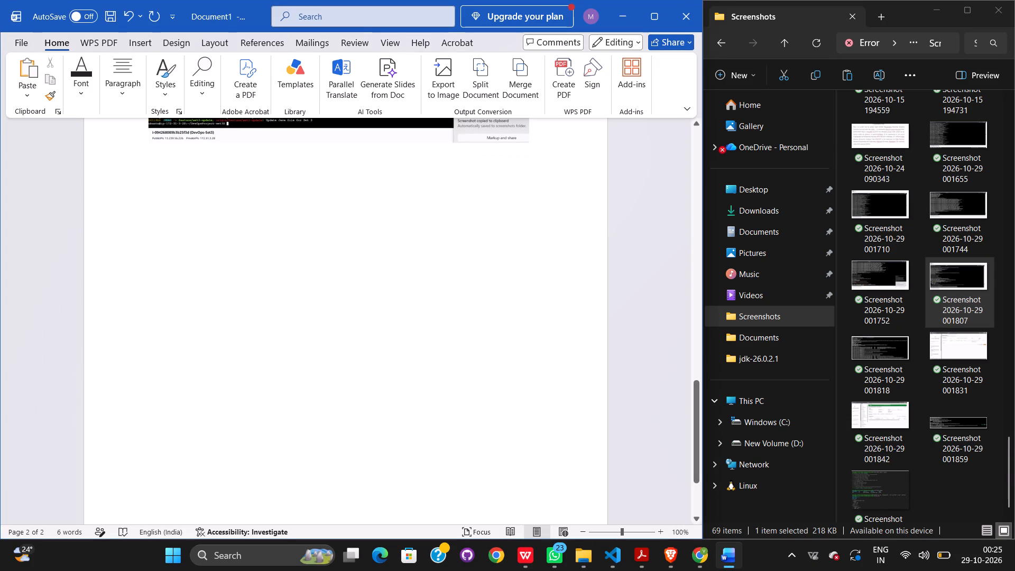
{"action": "key", "text": "Return"}
{"action": "key", "text": "Return"}
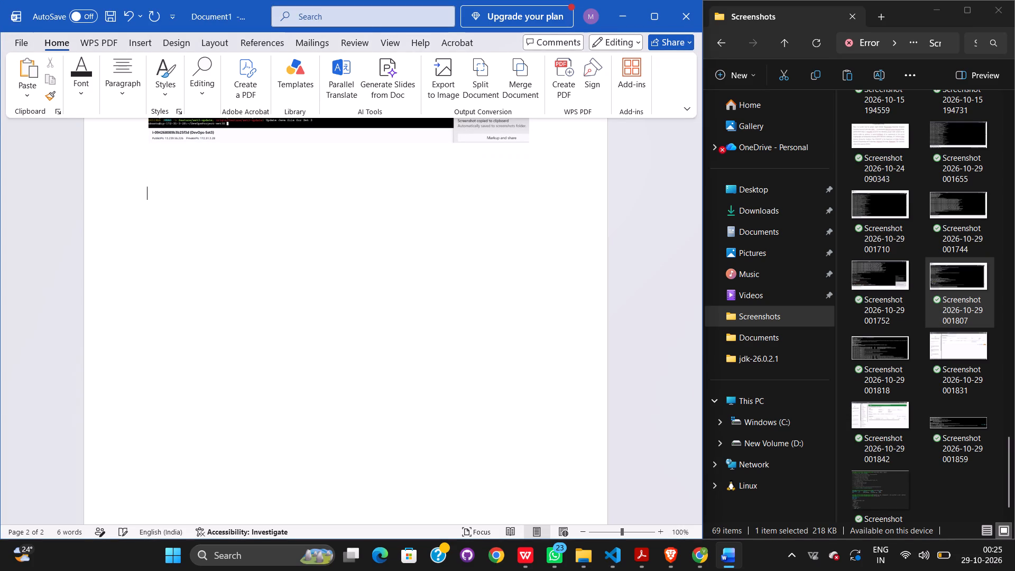
{"action": "key", "text": "BackSpace"}
{"action": "key", "text": "ctrl+v"}
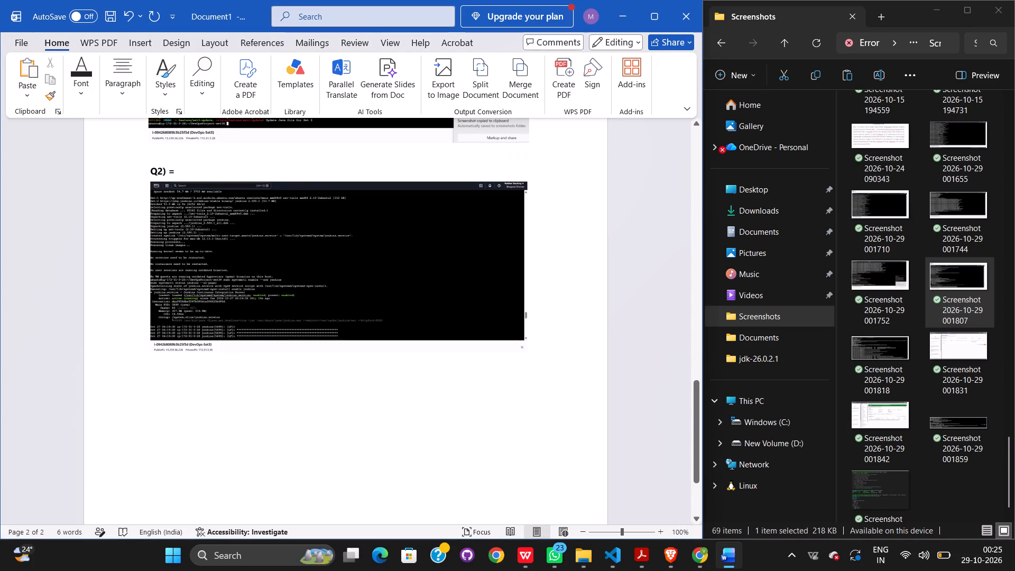
{"action": "right_click", "coordinate": [870, 333]}
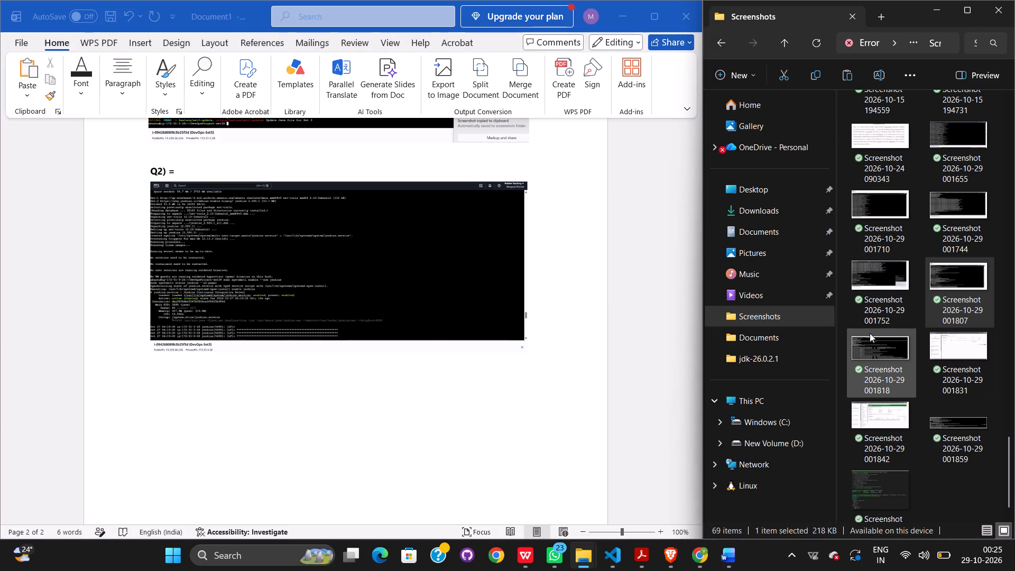
{"action": "left_click_drag", "start_coordinate": [917, 441], "coordinate": [890, 352]}
{"action": "left_click", "coordinate": [879, 353]}
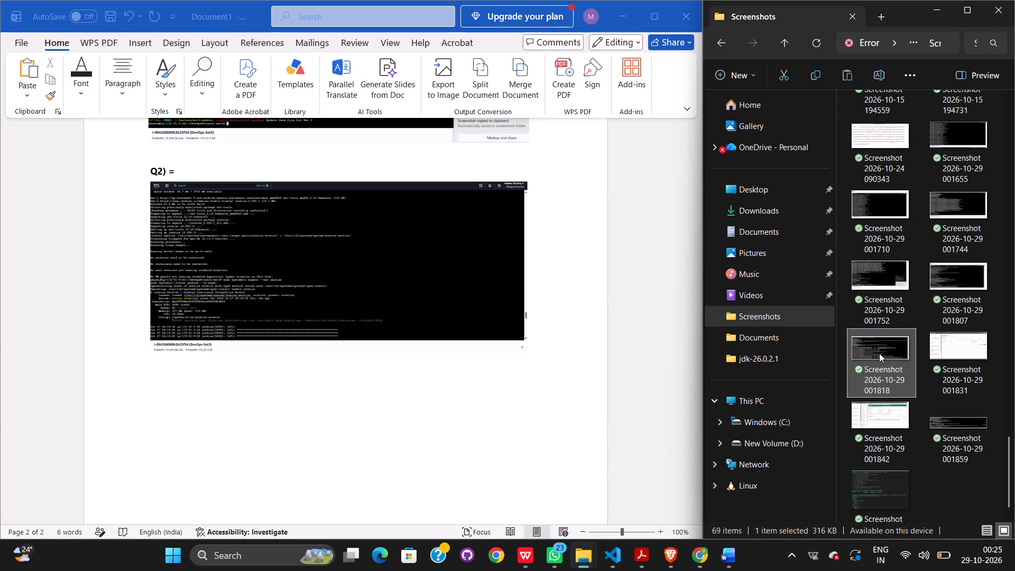
{"action": "right_click", "coordinate": [879, 353]}
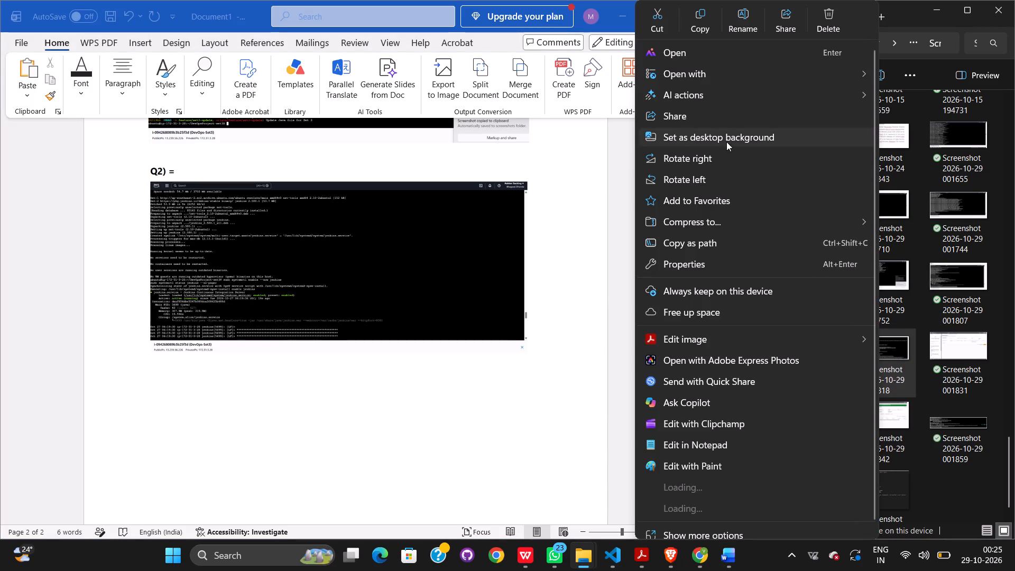
{"action": "left_click", "coordinate": [699, 13]}
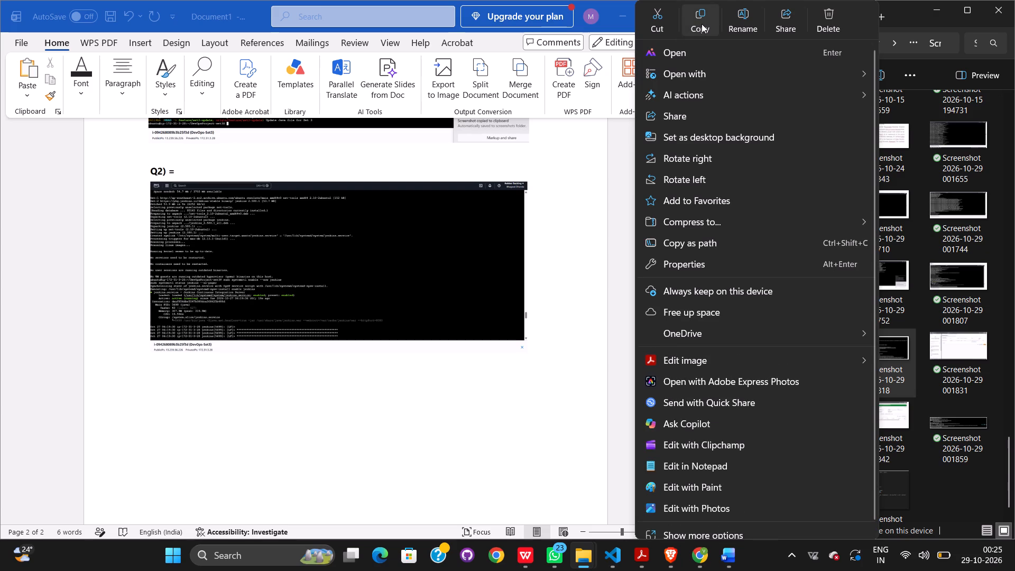
{"action": "left_click", "coordinate": [702, 24]}
{"action": "left_click", "coordinate": [382, 403]}
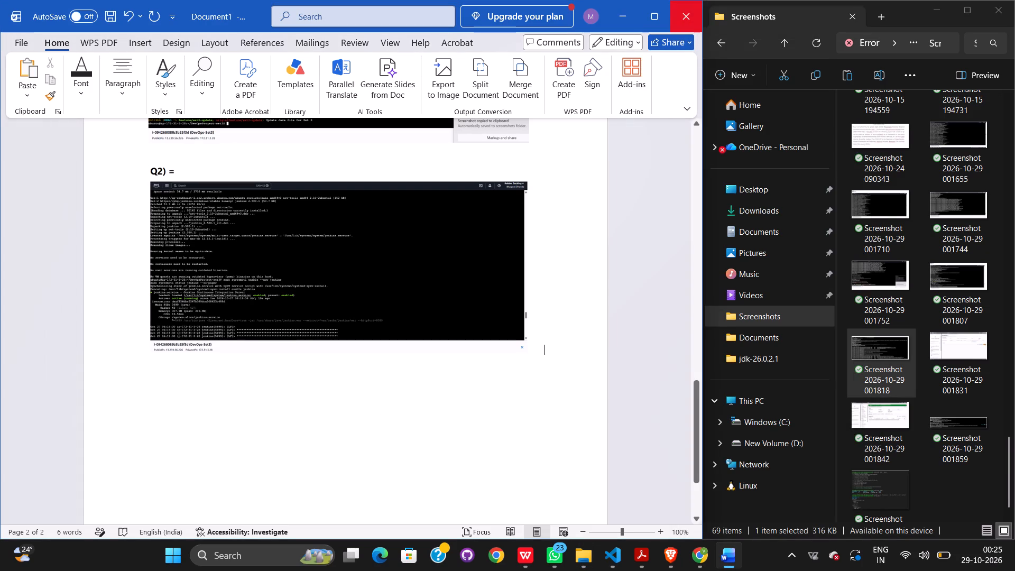
{"action": "key", "text": "Return"}
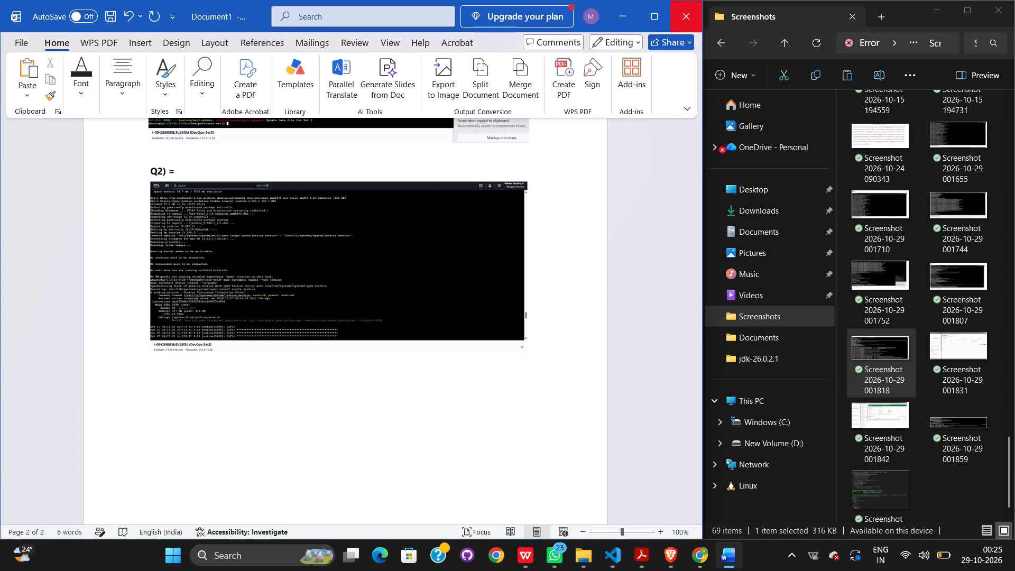
{"action": "key", "text": "ctrl+v"}
{"action": "scroll", "coordinate": [382, 403], "scroll_direction": "down", "scroll_amount": 2}
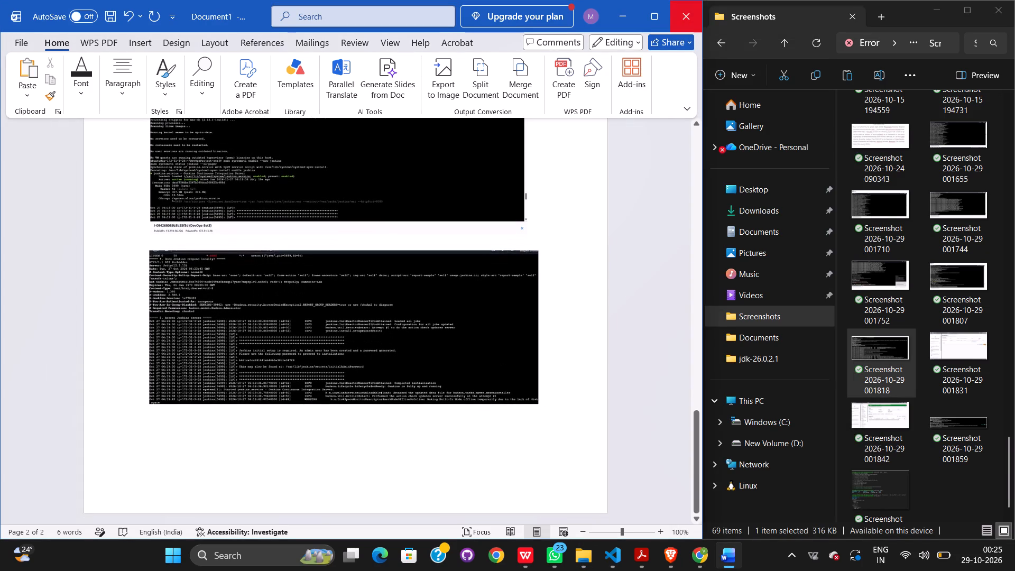
{"action": "right_click", "coordinate": [991, 355]}
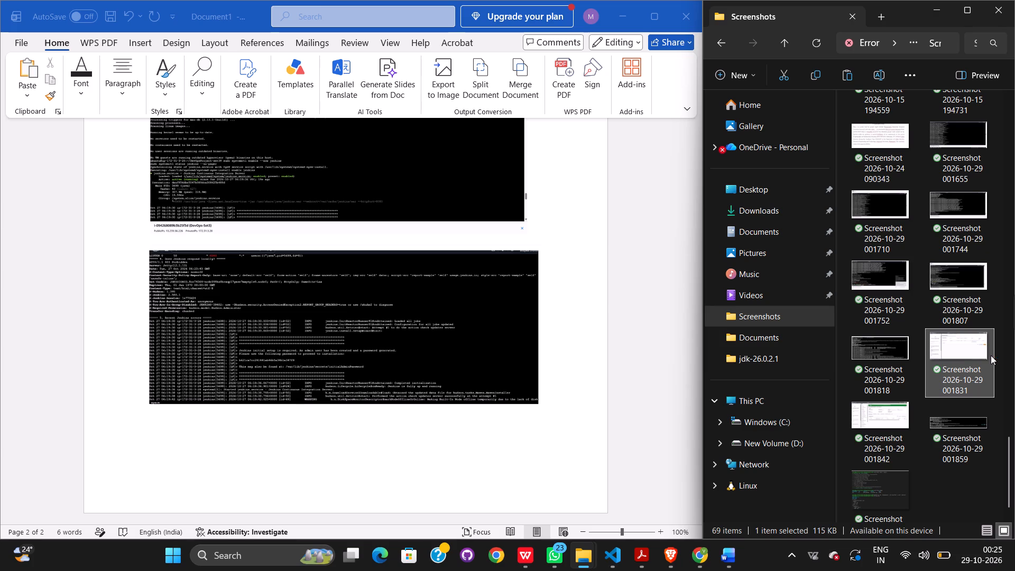
{"action": "right_click", "coordinate": [929, 361]}
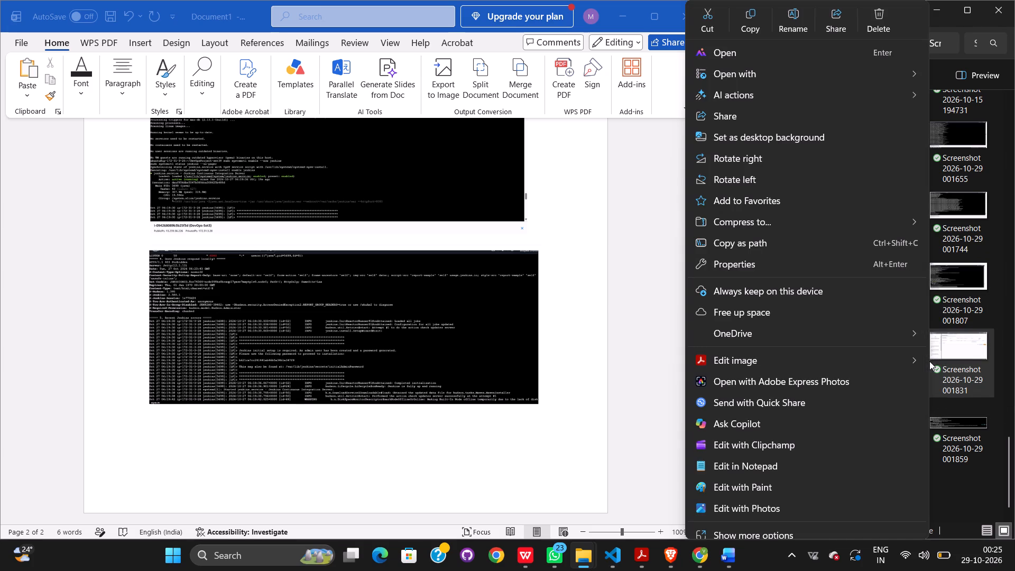
{"action": "left_click", "coordinate": [752, 23]}
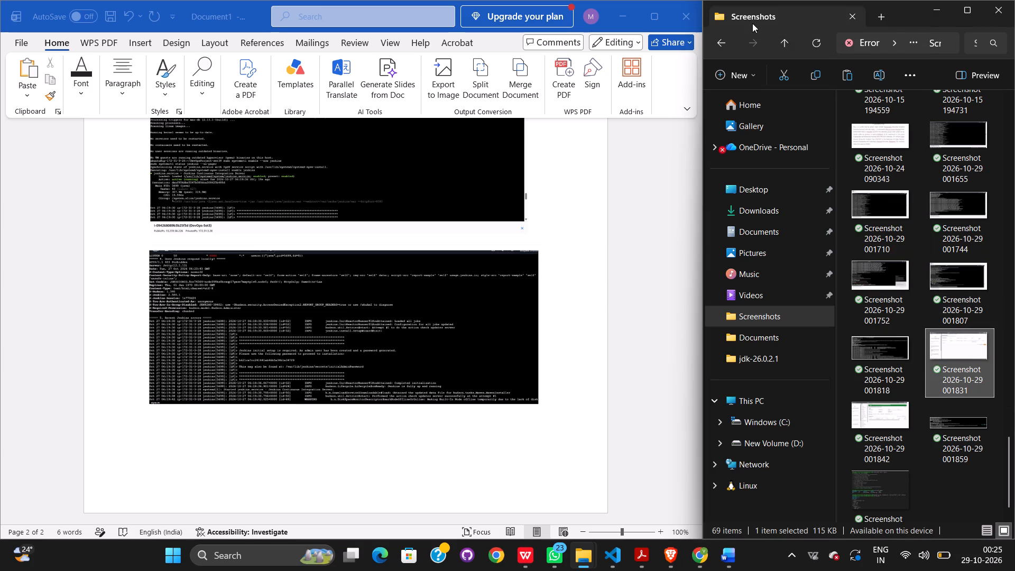
{"action": "left_click", "coordinate": [586, 405]}
{"action": "key", "text": "Return"}
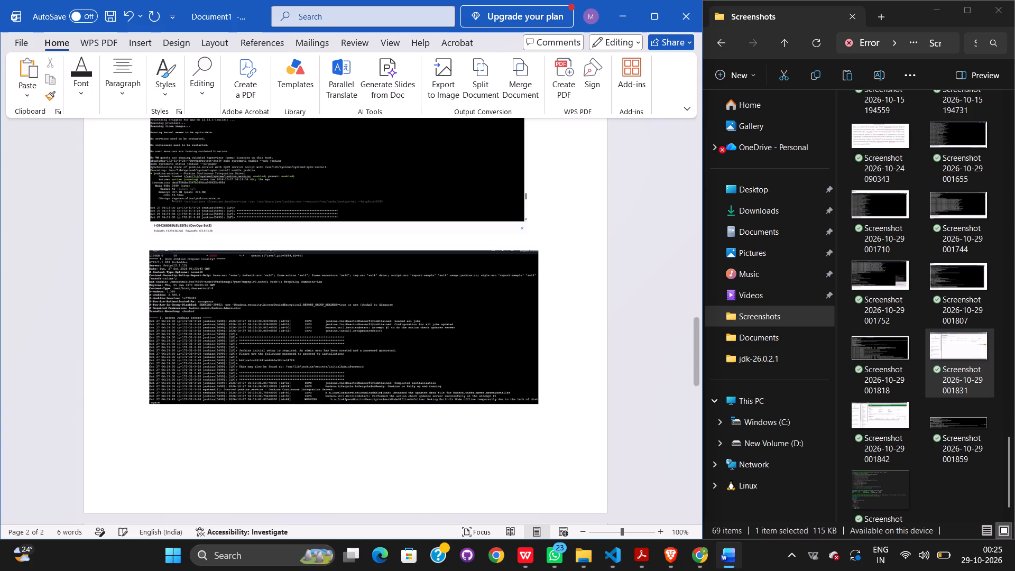
{"action": "key", "text": "Return"}
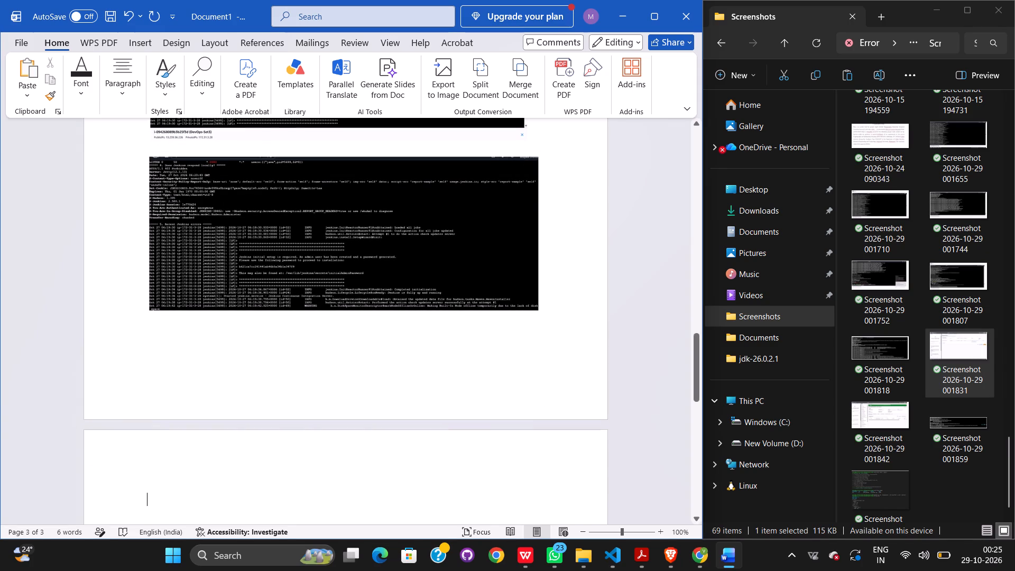
{"action": "key", "text": "ctrl+v"}
{"action": "scroll", "coordinate": [586, 405], "scroll_direction": "down", "scroll_amount": 2}
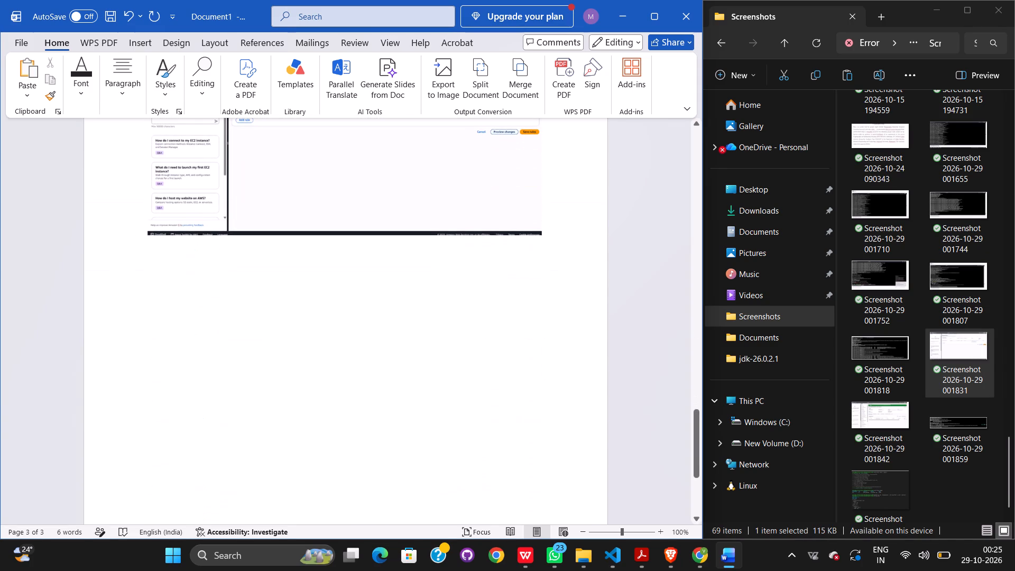
{"action": "right_click", "coordinate": [872, 426]}
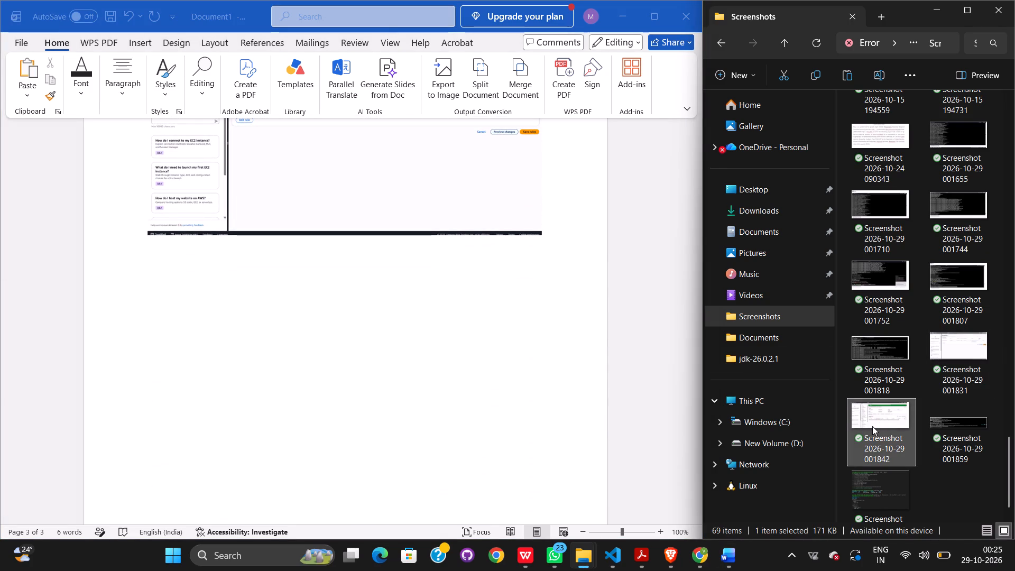
{"action": "right_click", "coordinate": [872, 426]}
{"action": "left_click", "coordinate": [691, 26]}
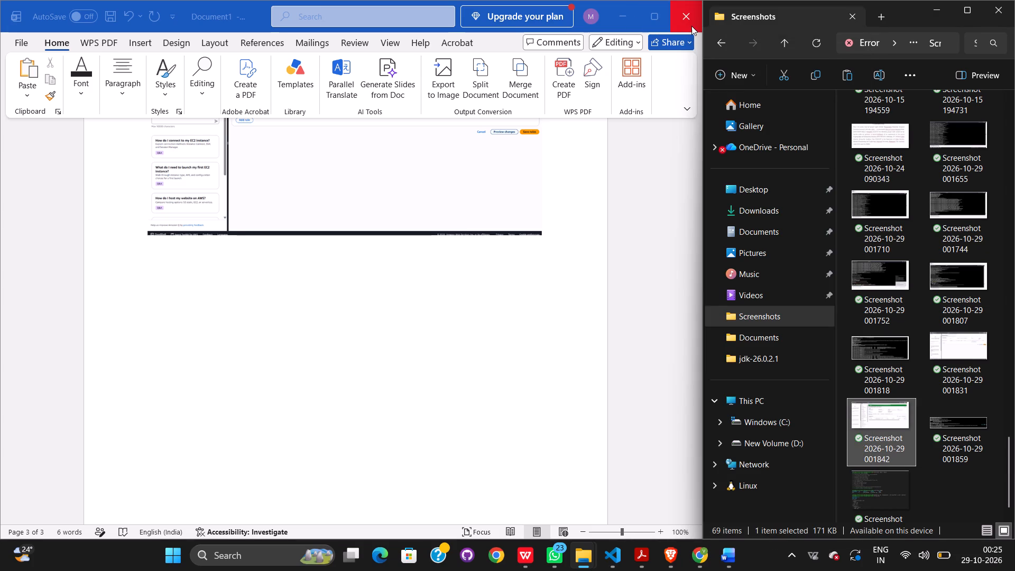
{"action": "left_click", "coordinate": [508, 294]}
{"action": "key", "text": "Return"}
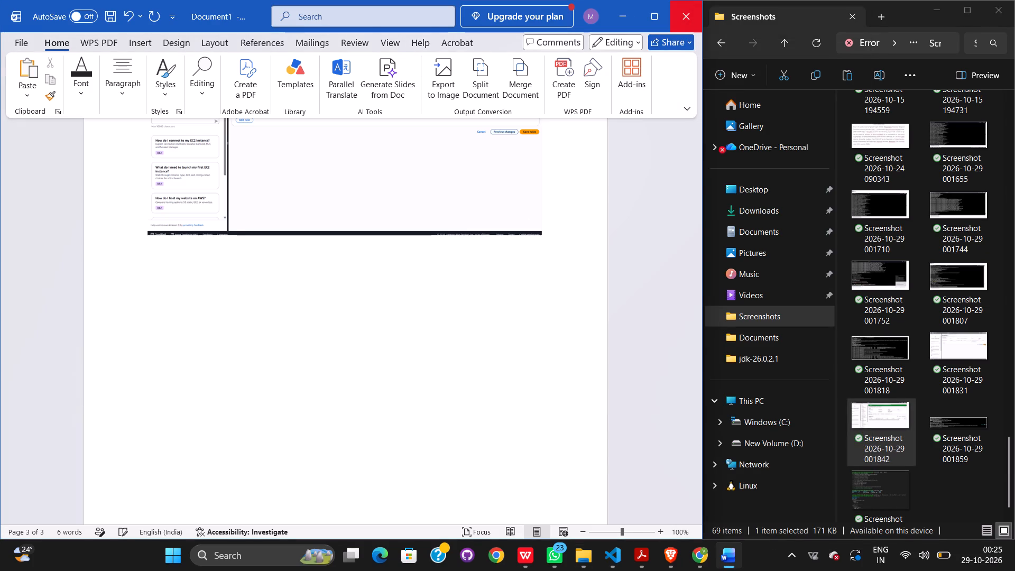
{"action": "key", "text": "Return"}
{"action": "key", "text": "ctrl+v"}
{"action": "scroll", "coordinate": [508, 294], "scroll_direction": "down", "scroll_amount": 1}
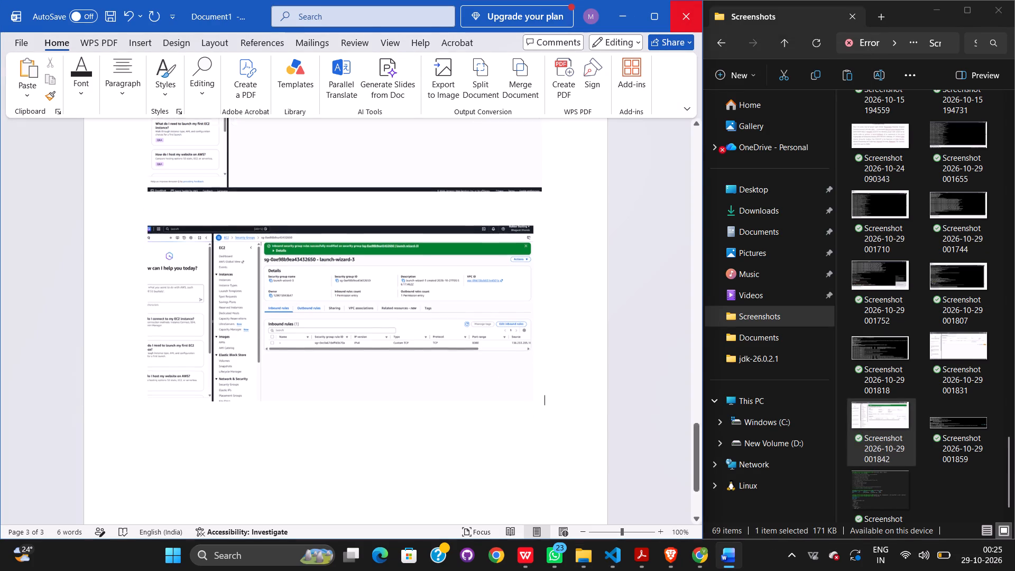
{"action": "scroll", "coordinate": [508, 294], "scroll_direction": "down", "scroll_amount": 1}
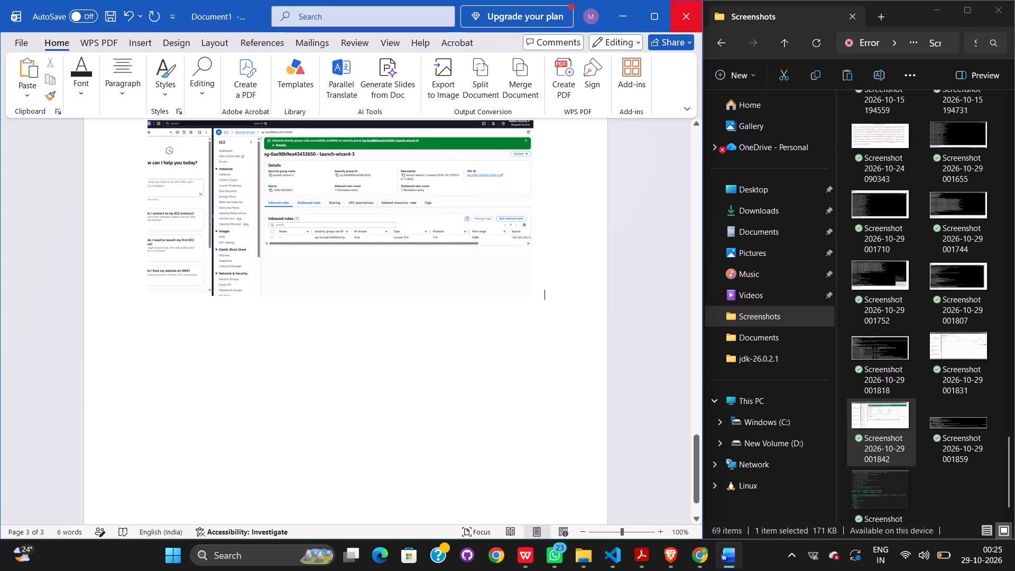
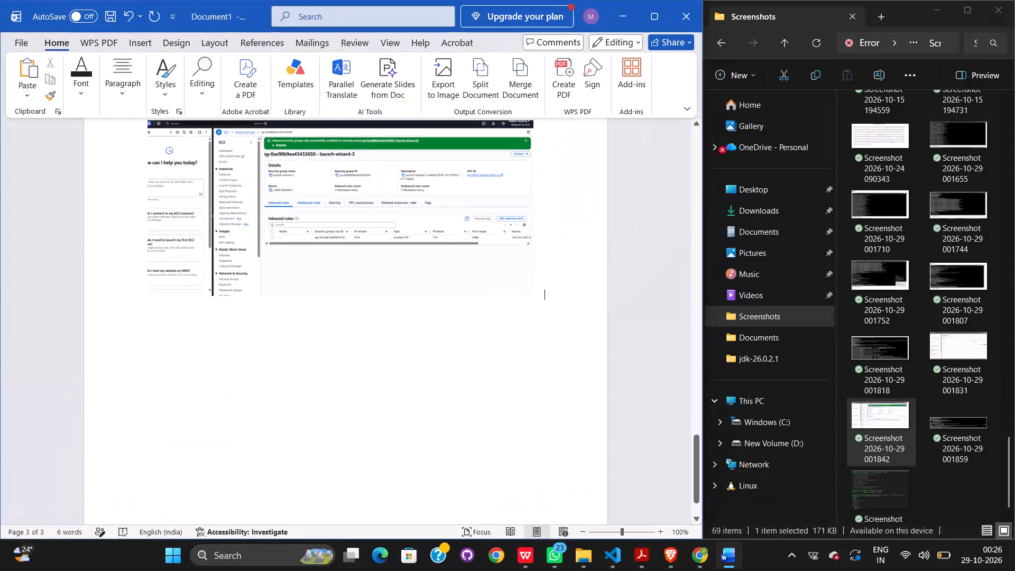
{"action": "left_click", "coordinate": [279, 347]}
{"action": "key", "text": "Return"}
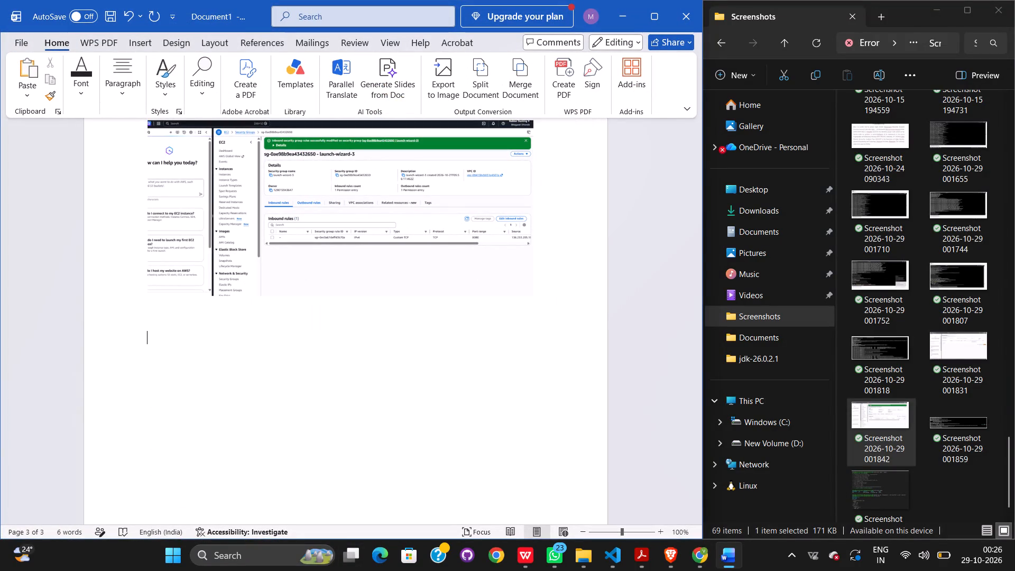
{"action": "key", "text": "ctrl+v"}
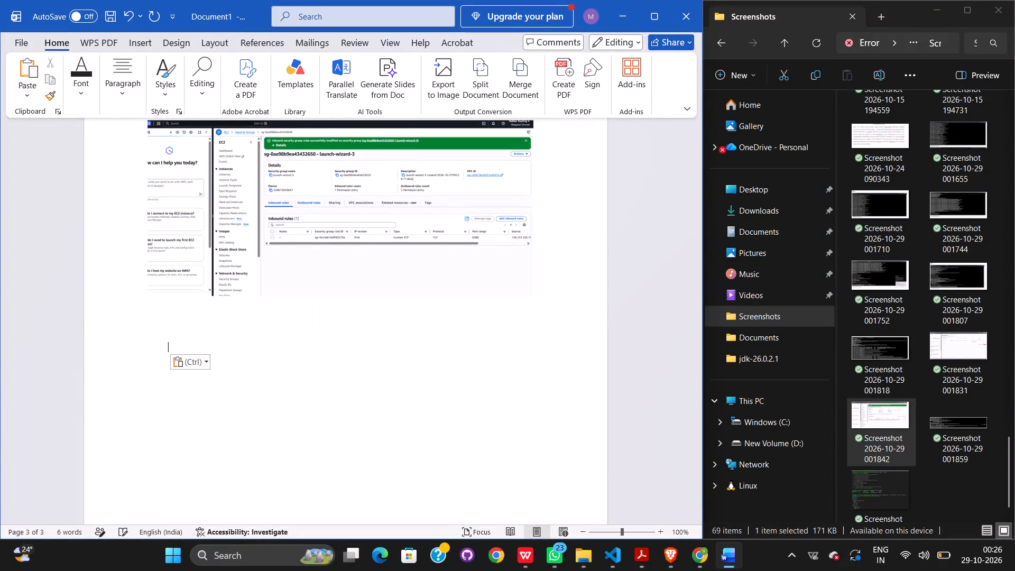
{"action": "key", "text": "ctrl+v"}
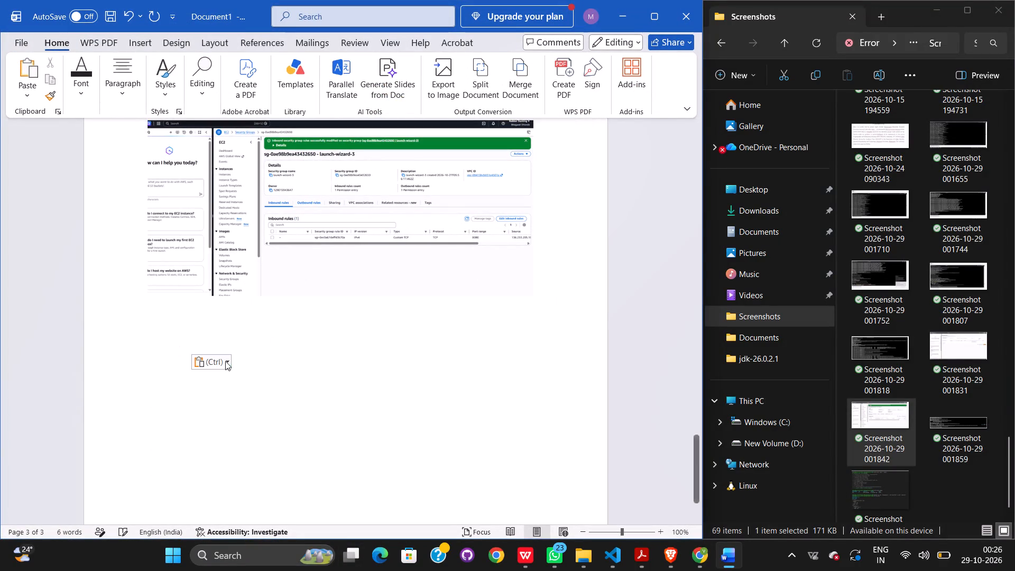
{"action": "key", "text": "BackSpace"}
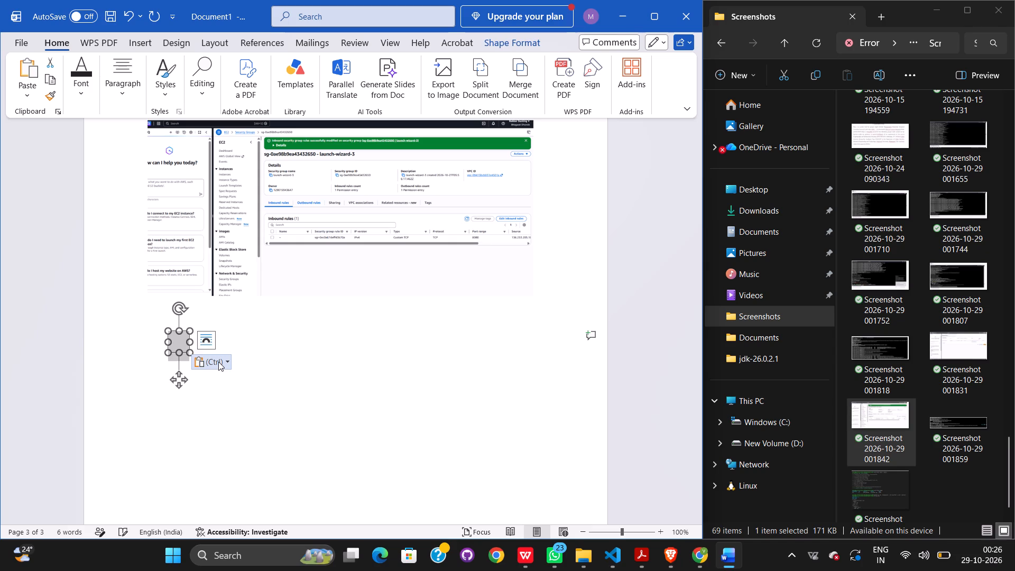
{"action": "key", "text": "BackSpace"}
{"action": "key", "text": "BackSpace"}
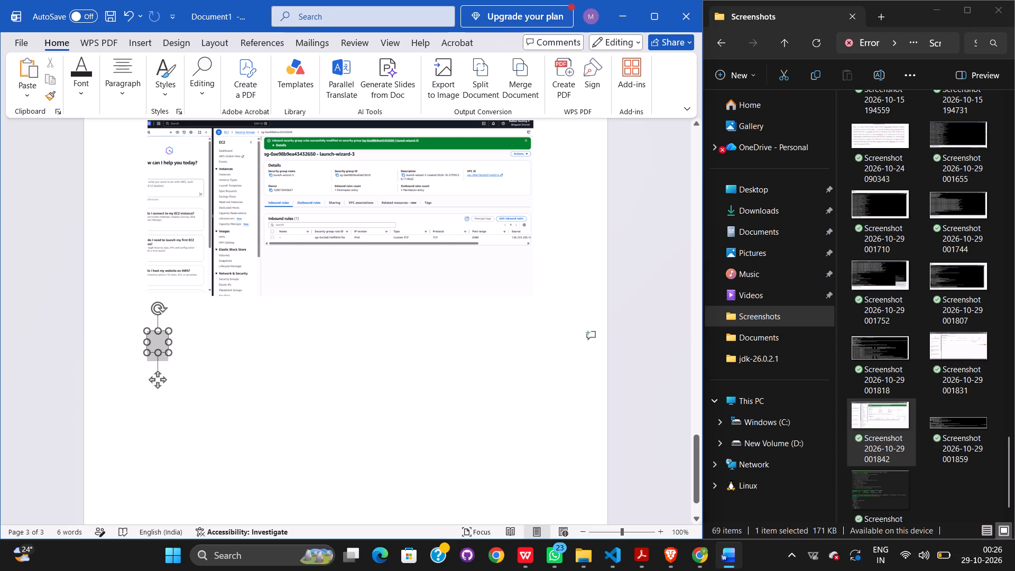
Paste the copied Jenkinsfile screenshot as a picture below the 001842 image, leaving a blank line between them.
{"action": "left_click", "coordinate": [568, 294]}
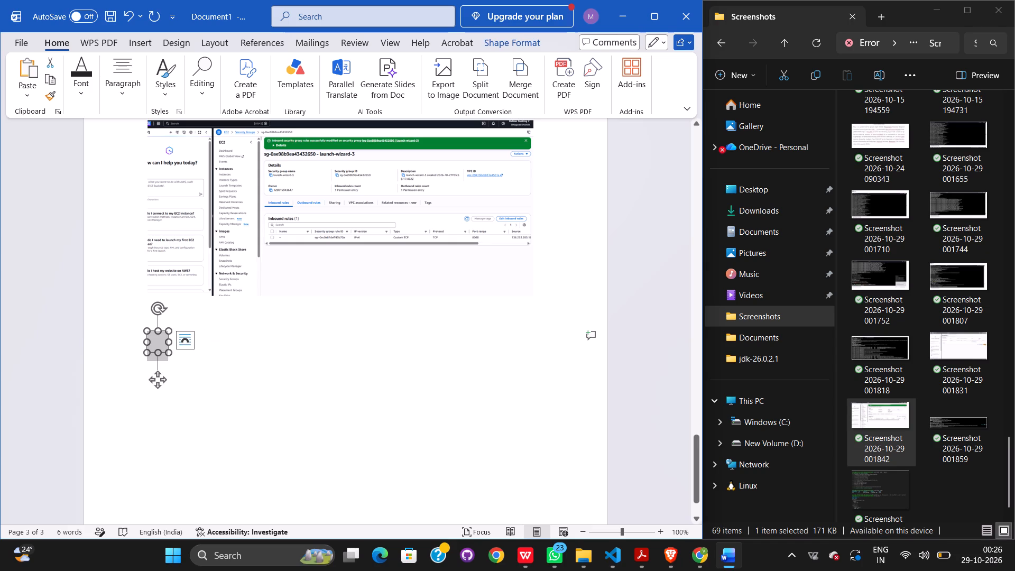
{"action": "key", "text": "Return"}
{"action": "key", "text": "Return"}
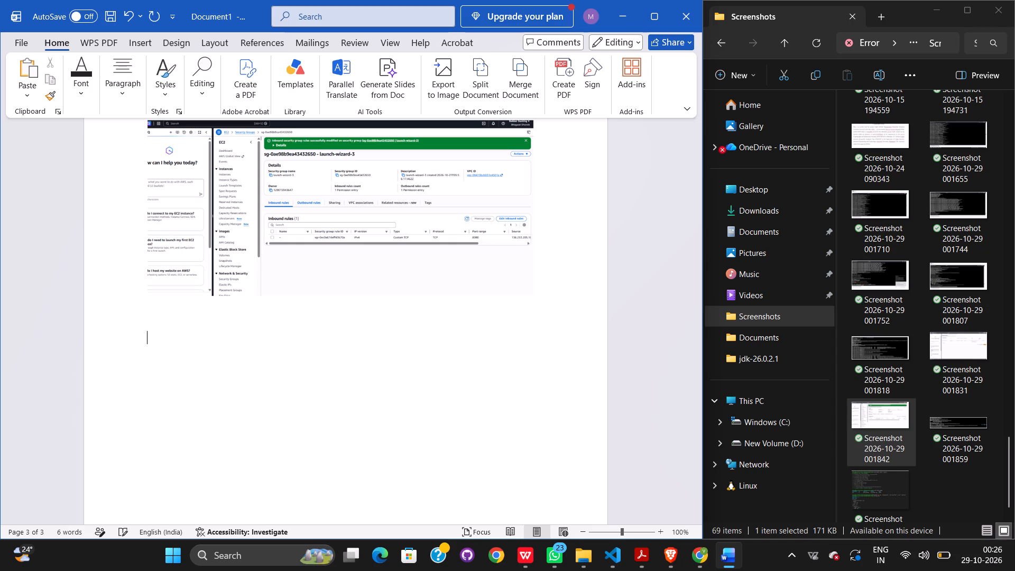
{"action": "key", "text": "ctrl+v"}
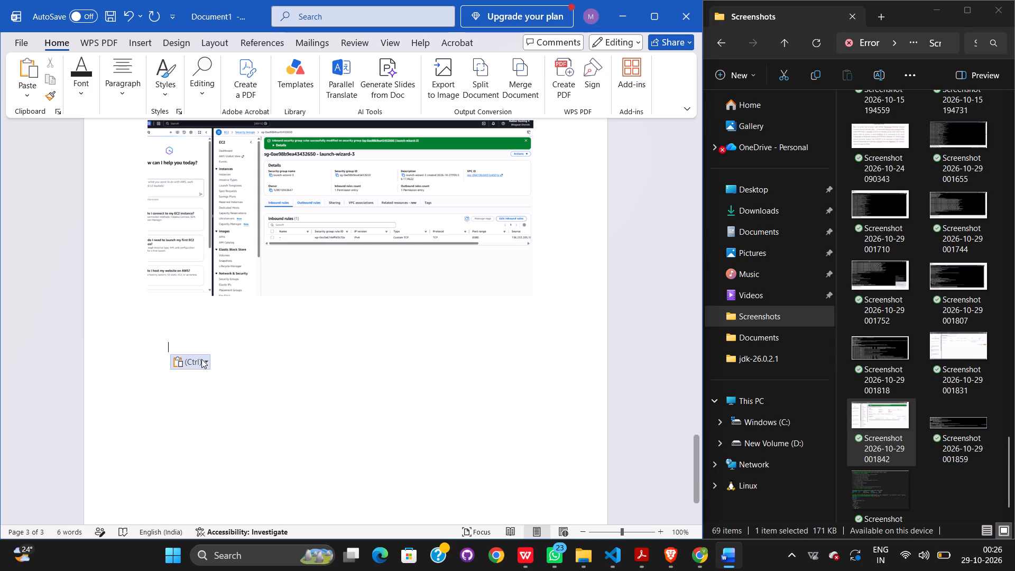
{"action": "left_click", "coordinate": [201, 359]}
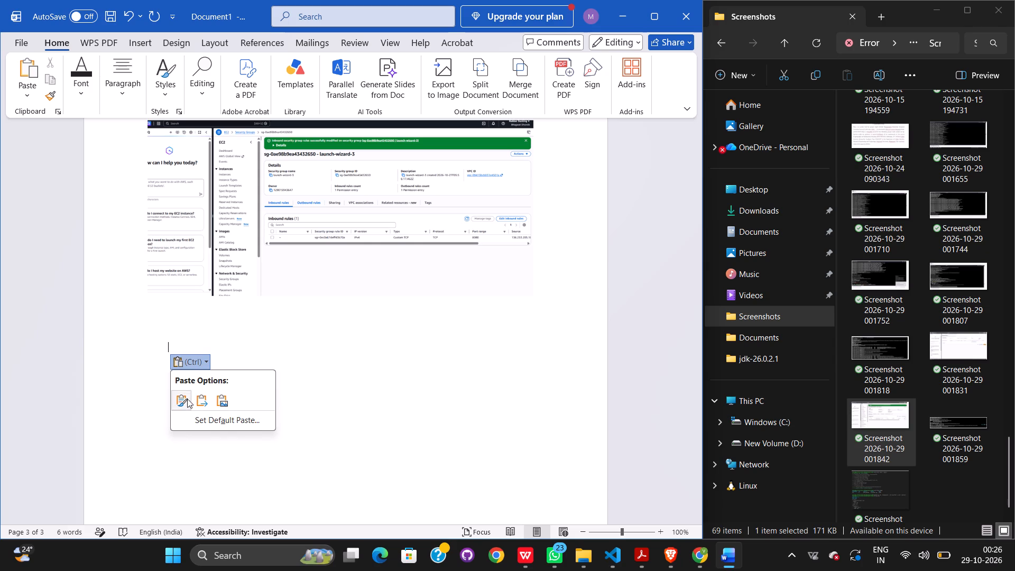
{"action": "left_click", "coordinate": [219, 405]}
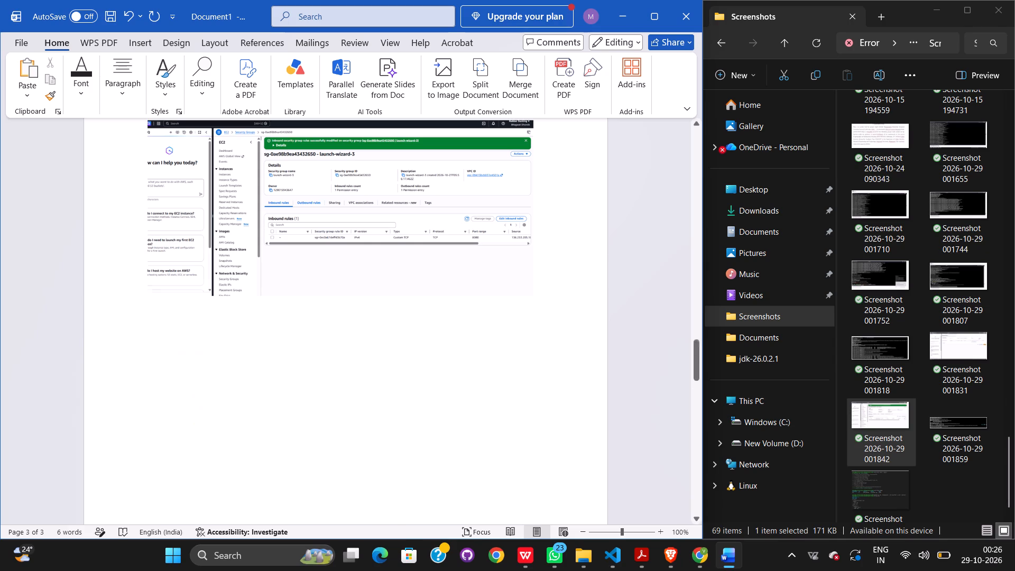
Examine how the pasted Jenkinsfile picture and the surrounding pages are laid out, through to the end of the document.
{"action": "scroll", "coordinate": [251, 397], "scroll_direction": "up", "scroll_amount": 4}
{"action": "scroll", "coordinate": [251, 397], "scroll_direction": "down", "scroll_amount": 3}
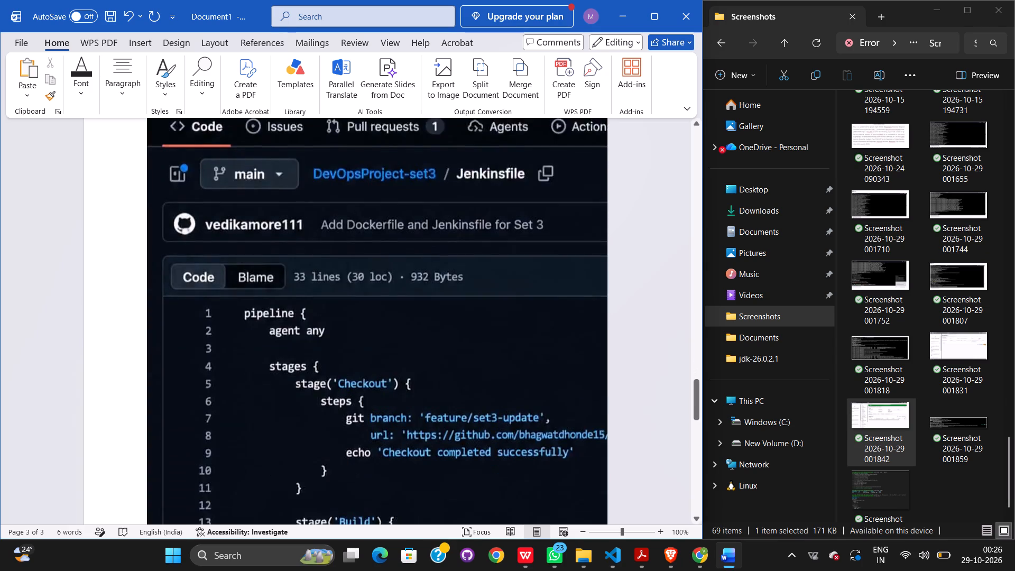
{"action": "scroll", "coordinate": [251, 397], "scroll_direction": "down", "scroll_amount": 4}
{"action": "scroll", "coordinate": [251, 397], "scroll_direction": "up", "scroll_amount": 4}
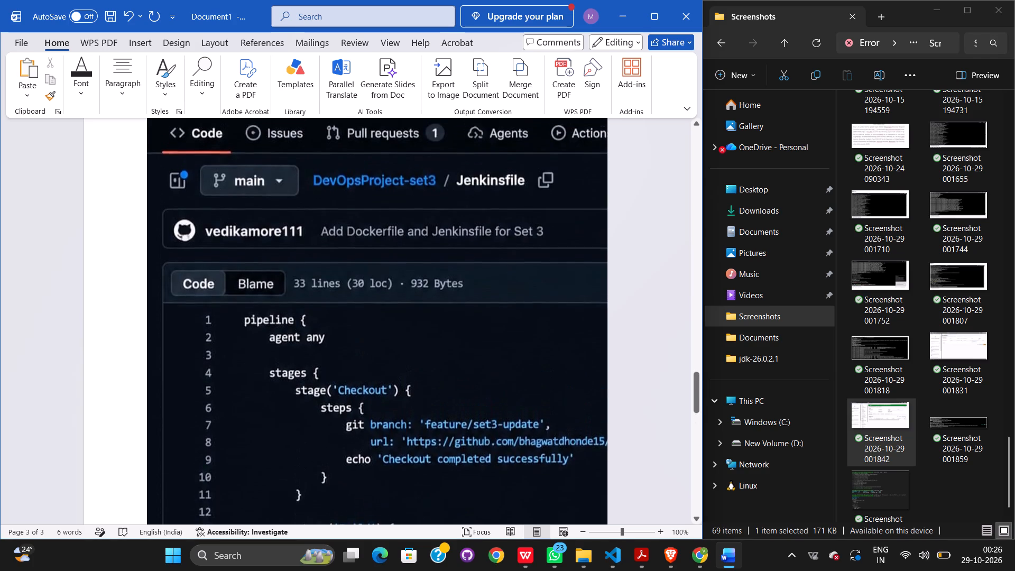
{"action": "scroll", "coordinate": [251, 397], "scroll_direction": "down", "scroll_amount": 4, "text": "ctrl"}
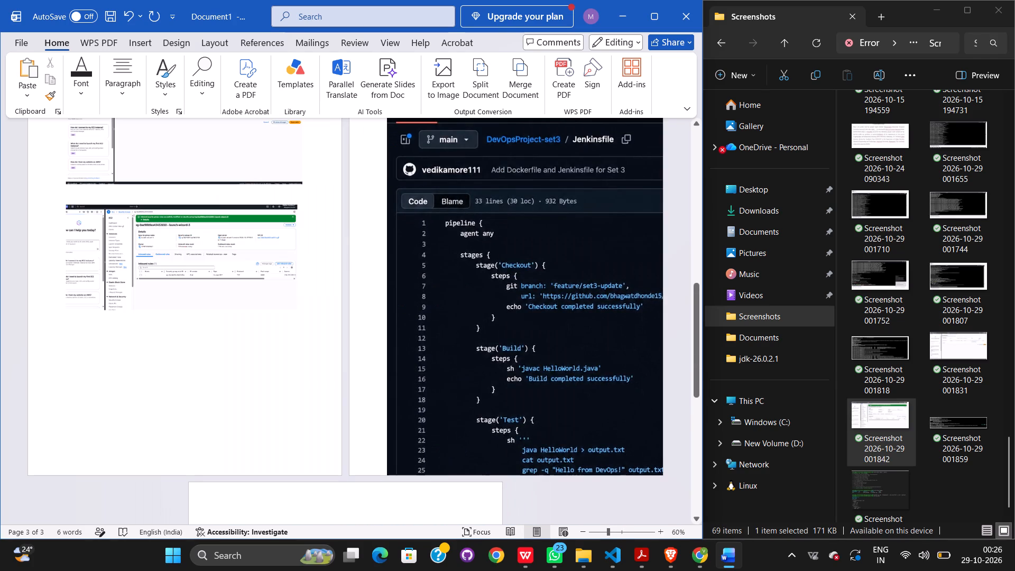
{"action": "scroll", "coordinate": [290, 350], "scroll_direction": "up", "scroll_amount": 2, "text": "ctrl"}
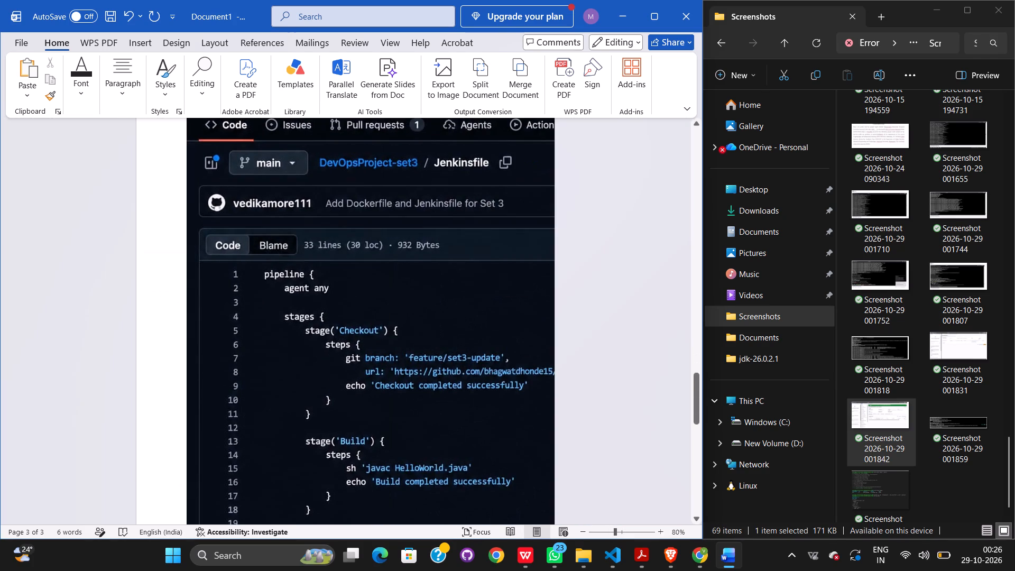
{"action": "scroll", "coordinate": [290, 350], "scroll_direction": "up", "scroll_amount": 7}
{"action": "scroll", "coordinate": [290, 350], "scroll_direction": "down", "scroll_amount": 5}
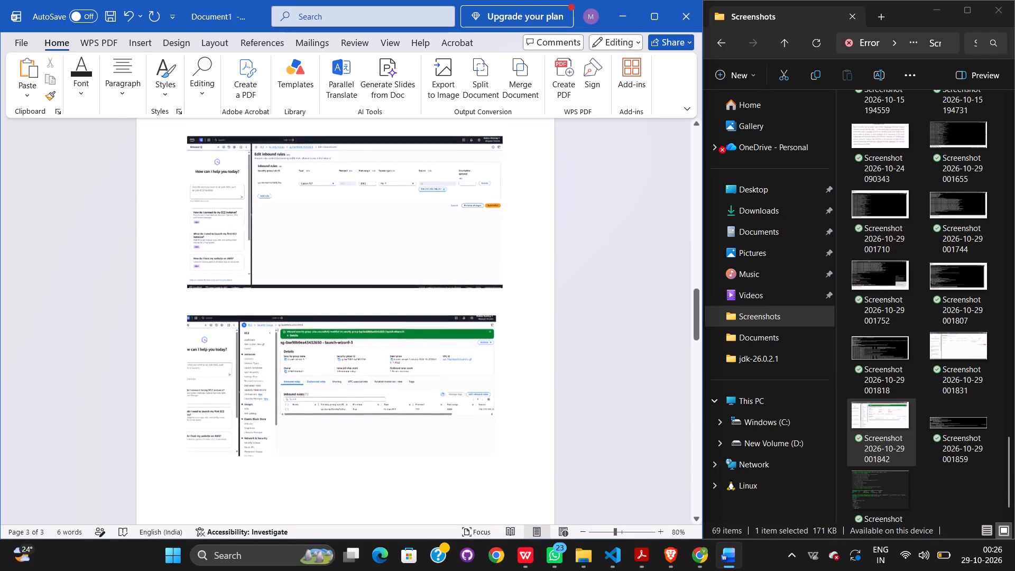
{"action": "scroll", "coordinate": [290, 350], "scroll_direction": "down", "scroll_amount": 4}
{"action": "scroll", "coordinate": [290, 350], "scroll_direction": "up", "scroll_amount": 1}
{"action": "scroll", "coordinate": [290, 350], "scroll_direction": "down", "scroll_amount": 3}
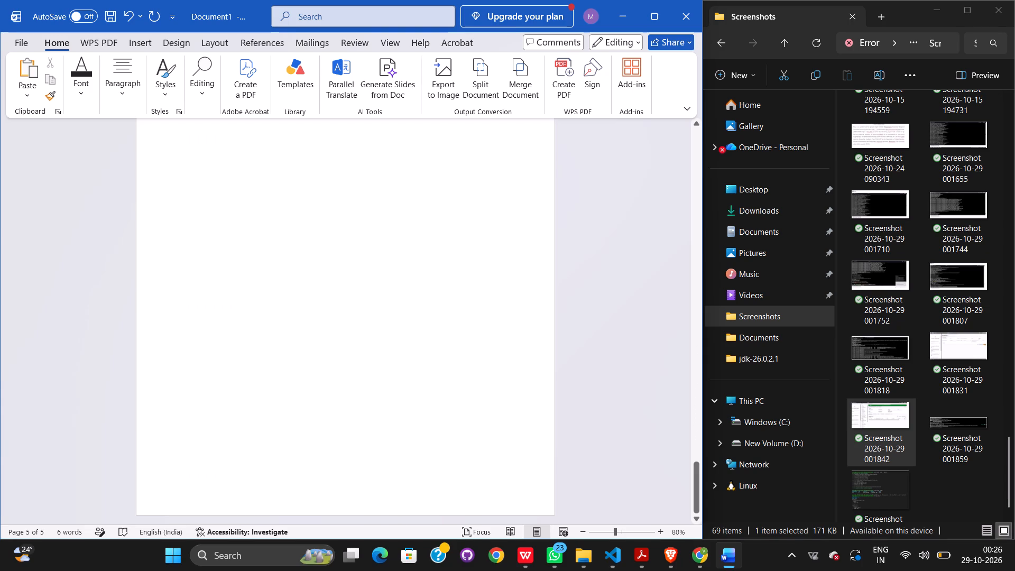
Add the question label "Q.3)" at the top of the blank page following the Jenkinsfile picture, and start a new line.
{"action": "scroll", "coordinate": [335, 332], "scroll_direction": "up", "scroll_amount": 1}
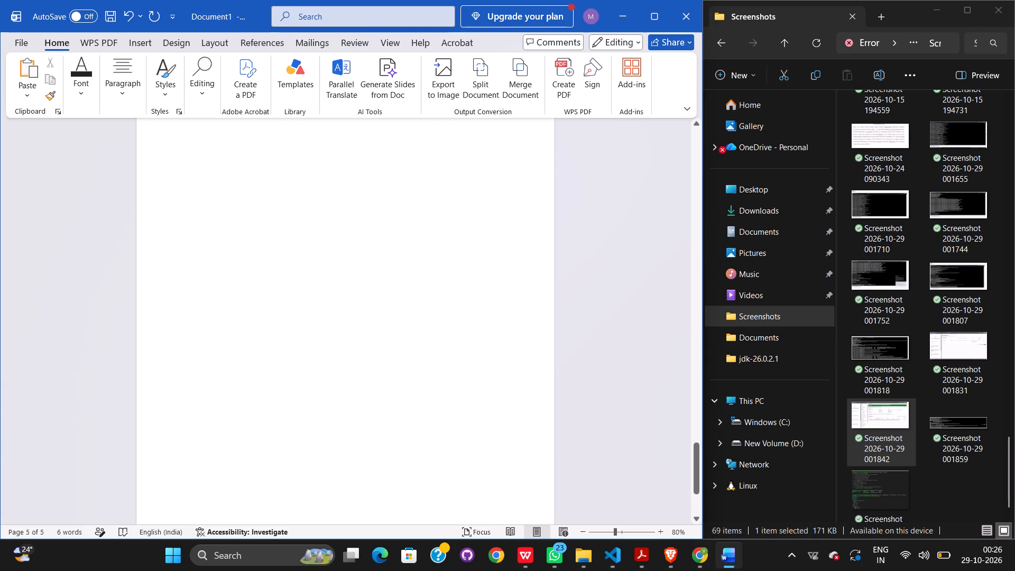
{"action": "scroll", "coordinate": [335, 332], "scroll_direction": "up", "scroll_amount": 3}
{"action": "left_click", "coordinate": [321, 393]}
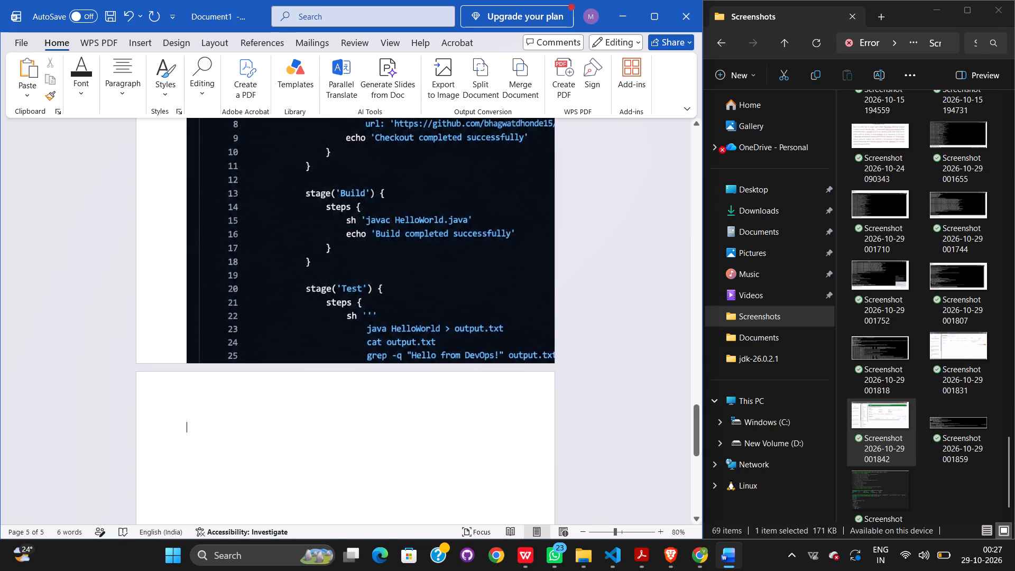
{"action": "key", "text": "shift+q"}
{"action": "key", "text": "comma"}
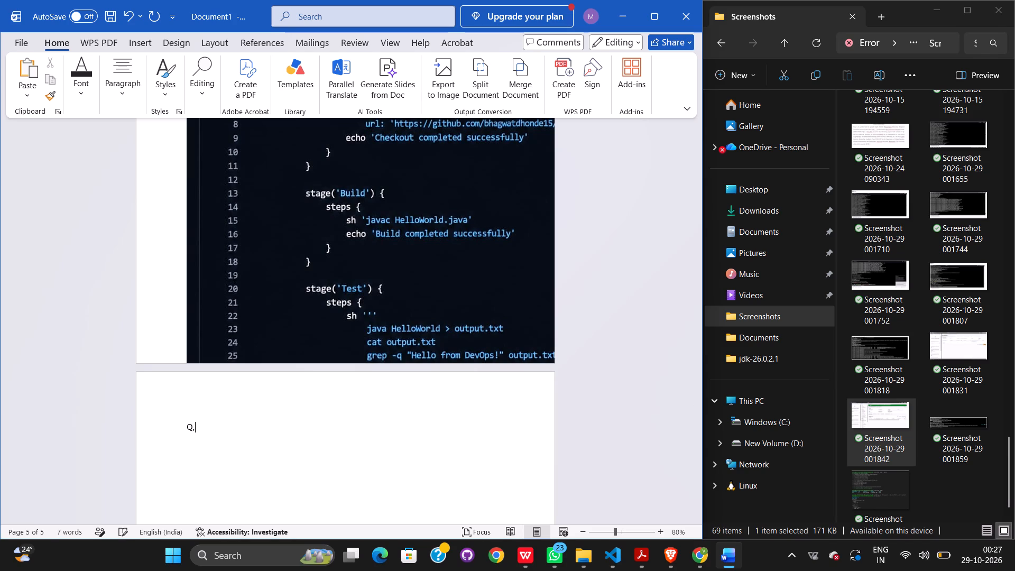
{"action": "key", "text": "BackSpace"}
{"action": "type", "text": ".3"}
{"action": "key", "text": "shift+parenright"}
{"action": "key", "text": "Return"}
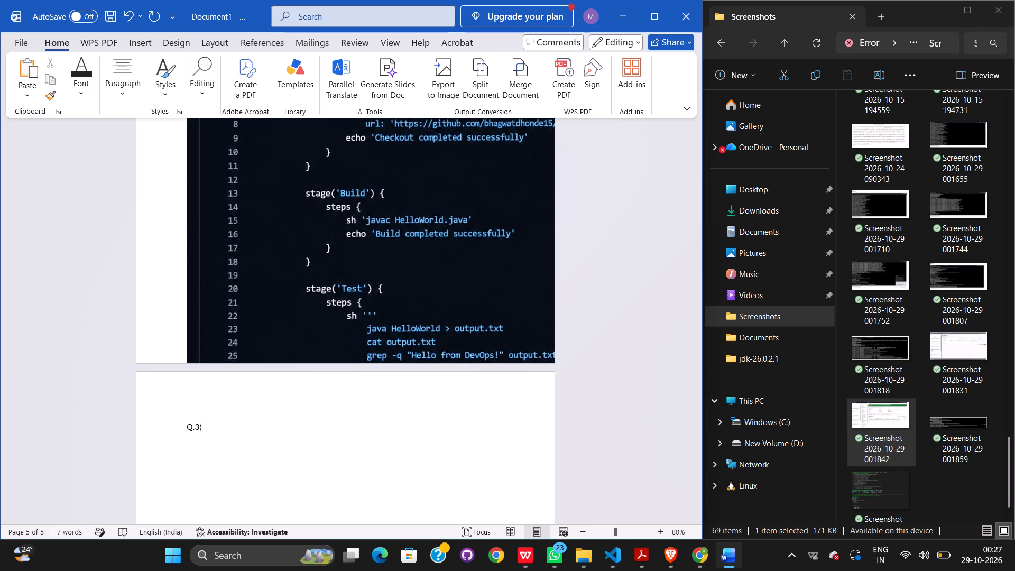
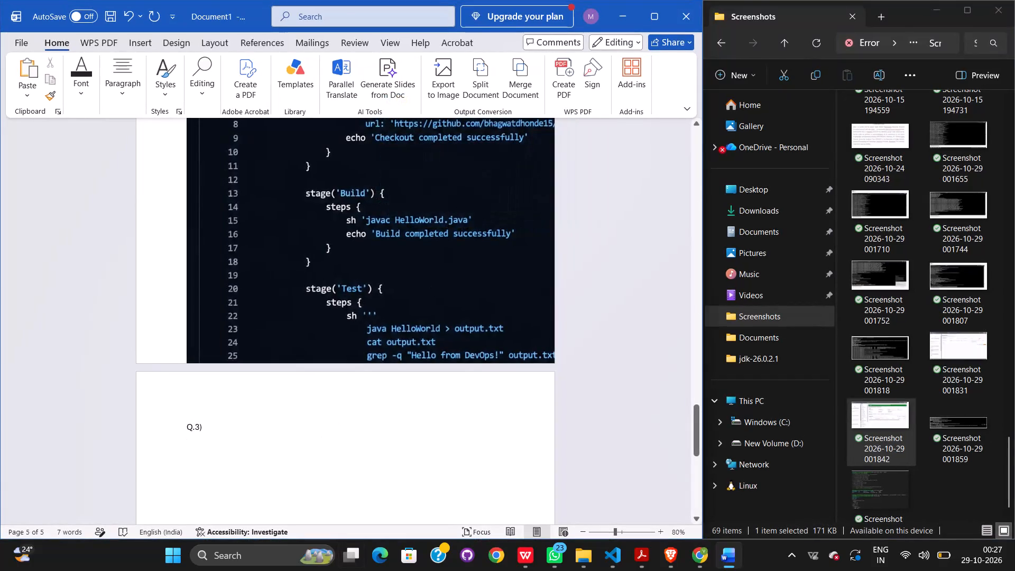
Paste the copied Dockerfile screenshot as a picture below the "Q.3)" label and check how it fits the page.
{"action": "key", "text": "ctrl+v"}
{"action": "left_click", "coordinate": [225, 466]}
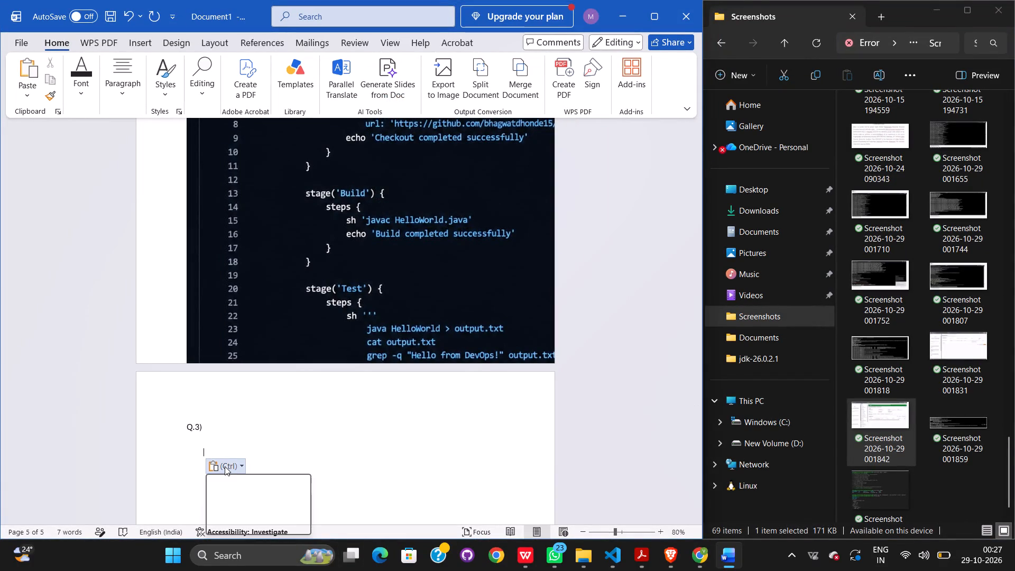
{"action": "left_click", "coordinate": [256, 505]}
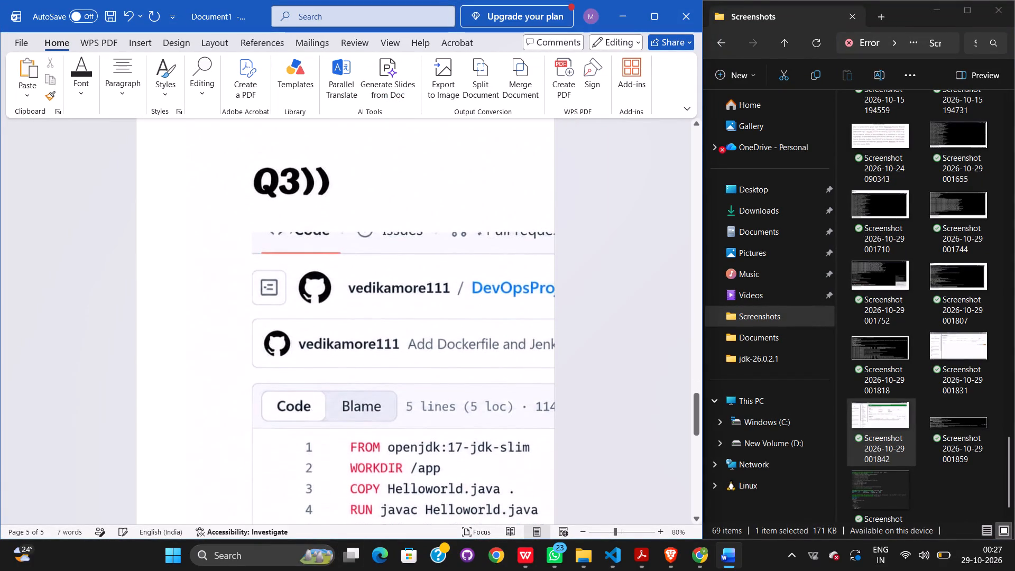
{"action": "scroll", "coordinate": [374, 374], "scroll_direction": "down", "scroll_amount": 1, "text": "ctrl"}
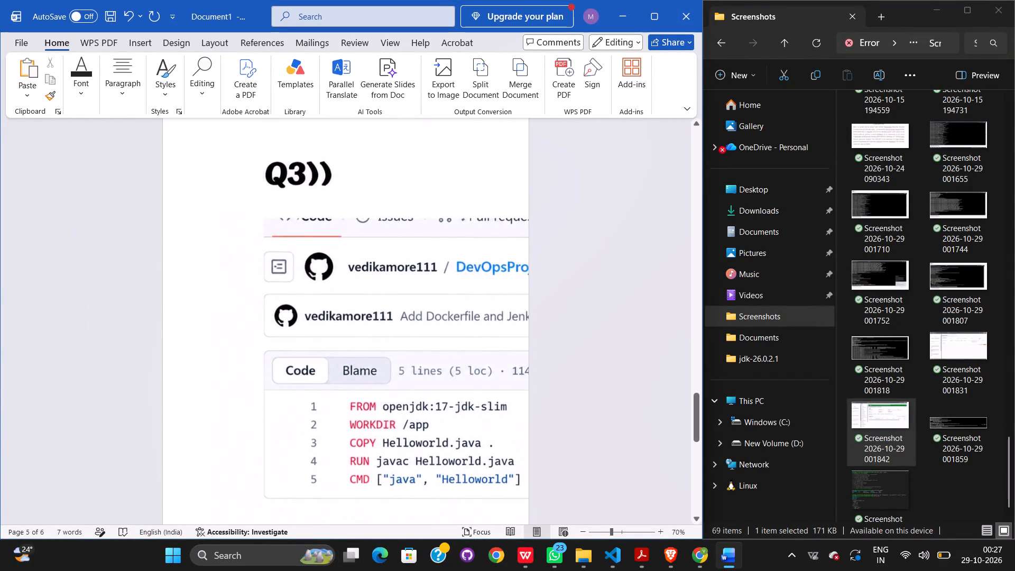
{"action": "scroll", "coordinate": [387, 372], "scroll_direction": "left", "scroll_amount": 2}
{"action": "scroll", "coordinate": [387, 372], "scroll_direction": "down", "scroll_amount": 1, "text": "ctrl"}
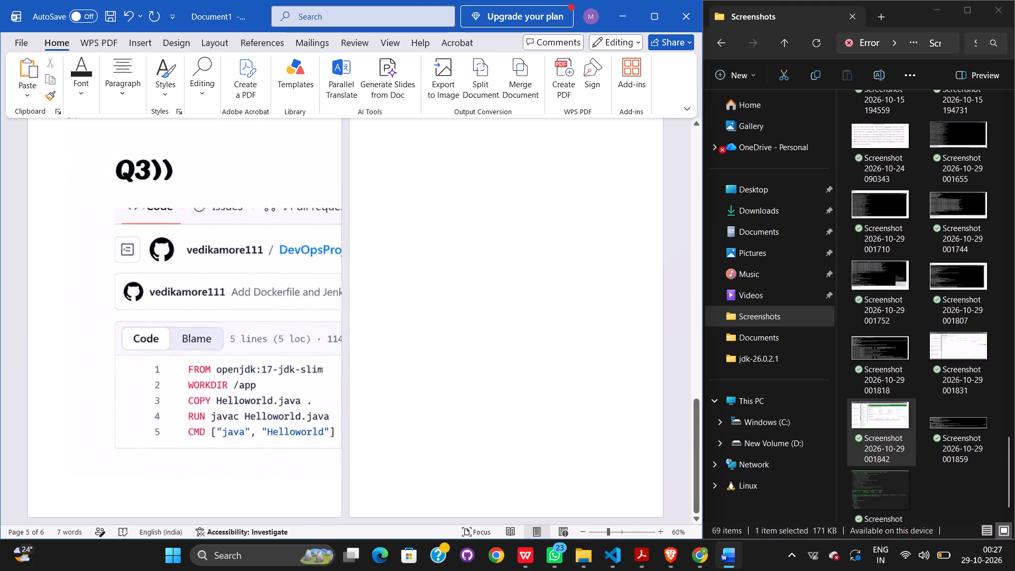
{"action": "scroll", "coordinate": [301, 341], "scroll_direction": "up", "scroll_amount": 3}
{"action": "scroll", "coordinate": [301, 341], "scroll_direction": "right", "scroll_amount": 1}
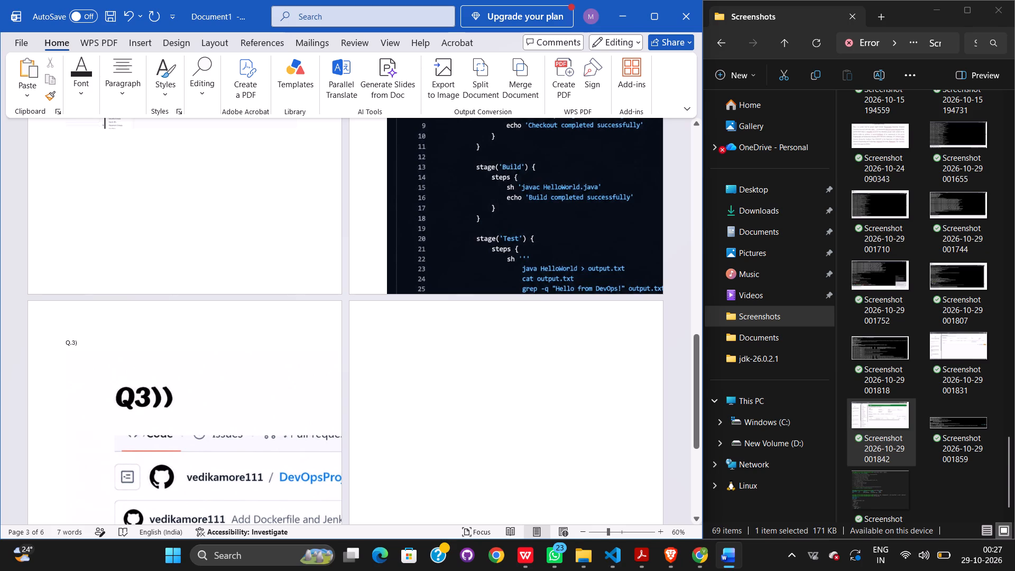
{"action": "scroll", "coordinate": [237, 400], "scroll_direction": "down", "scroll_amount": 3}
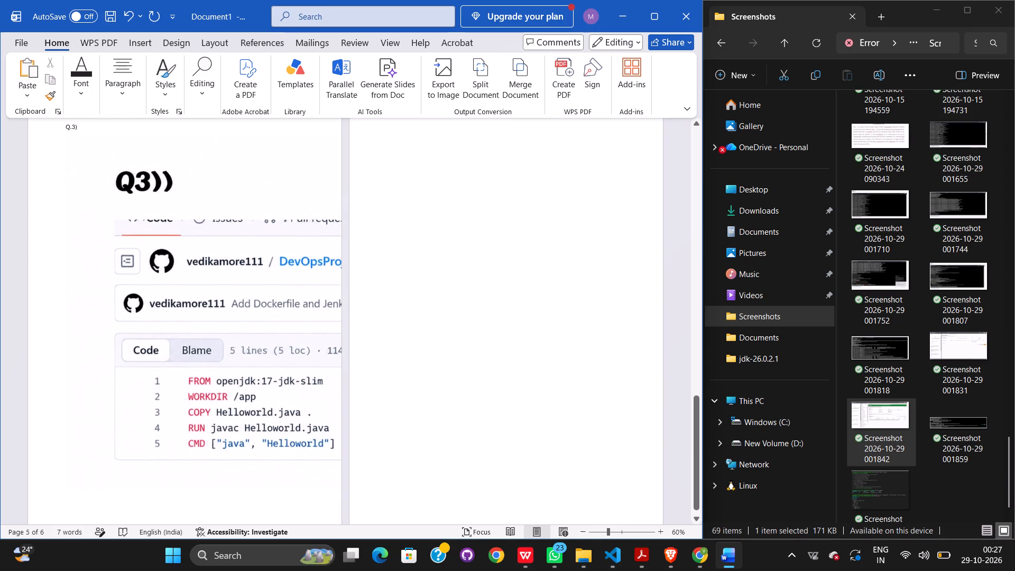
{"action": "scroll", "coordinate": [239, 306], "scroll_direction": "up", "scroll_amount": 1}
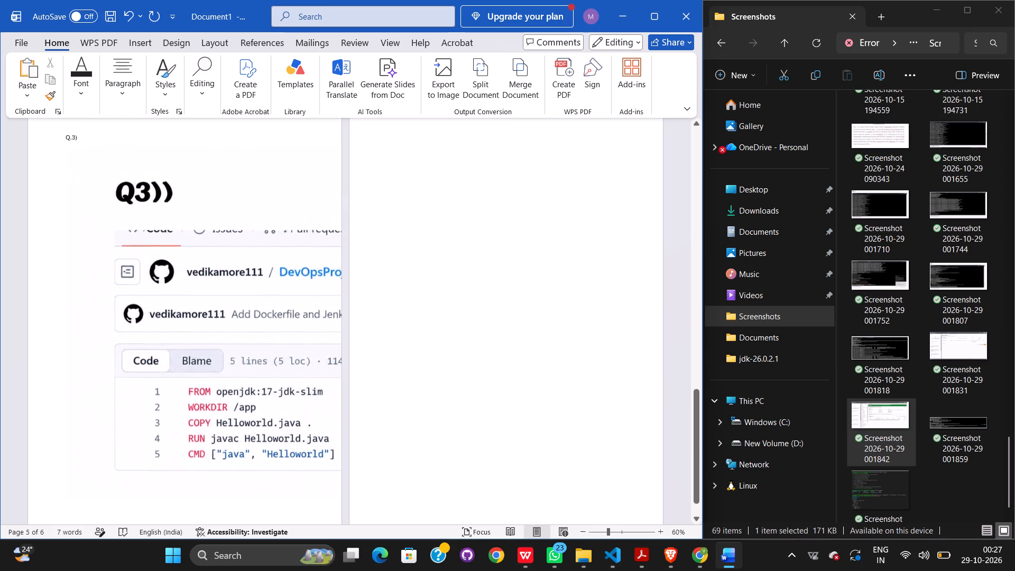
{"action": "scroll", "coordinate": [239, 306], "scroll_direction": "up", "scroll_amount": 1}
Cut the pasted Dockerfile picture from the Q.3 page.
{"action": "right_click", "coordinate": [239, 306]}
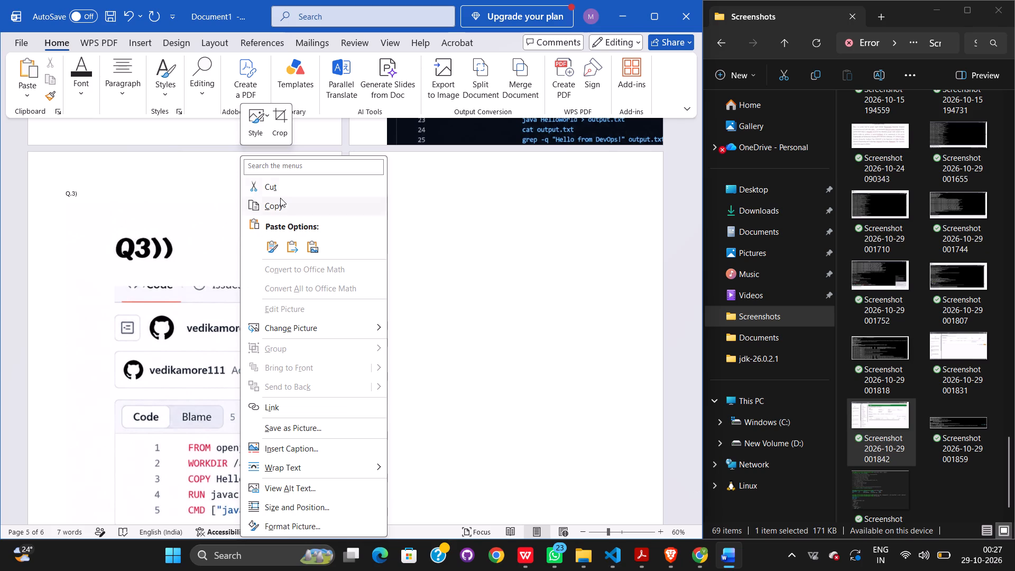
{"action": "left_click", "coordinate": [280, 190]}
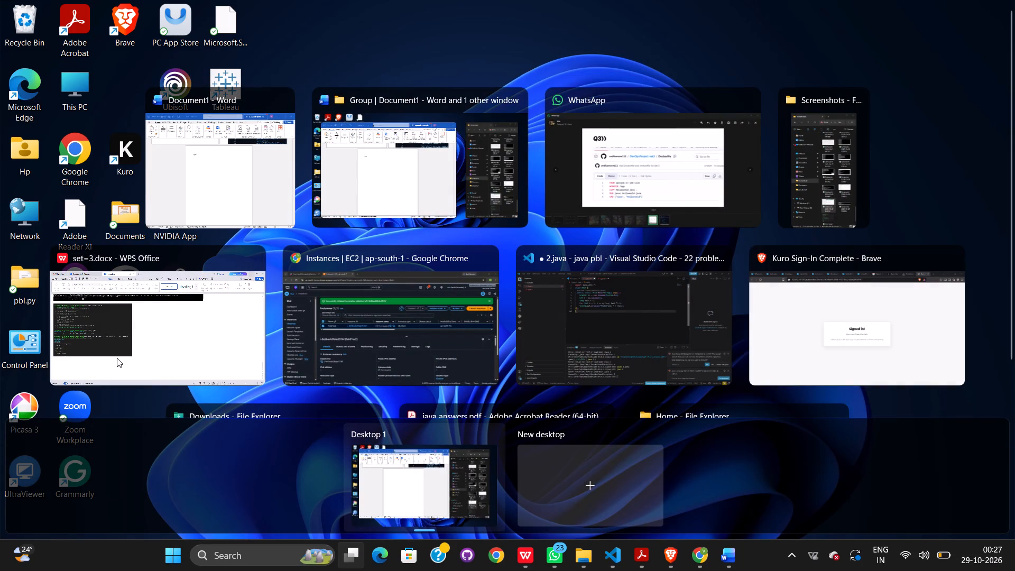
Switch to set=3.docx in WPS Office, examine the screenshots in its Q3 section, and return to the Word document.
{"action": "left_click", "coordinate": [117, 358]}
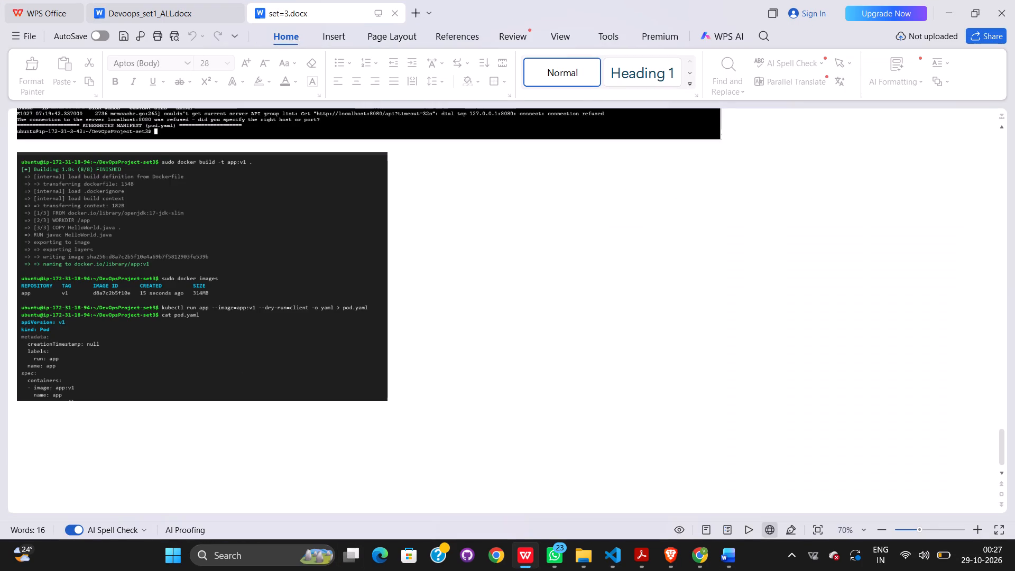
{"action": "scroll", "coordinate": [232, 336], "scroll_direction": "up", "scroll_amount": 5}
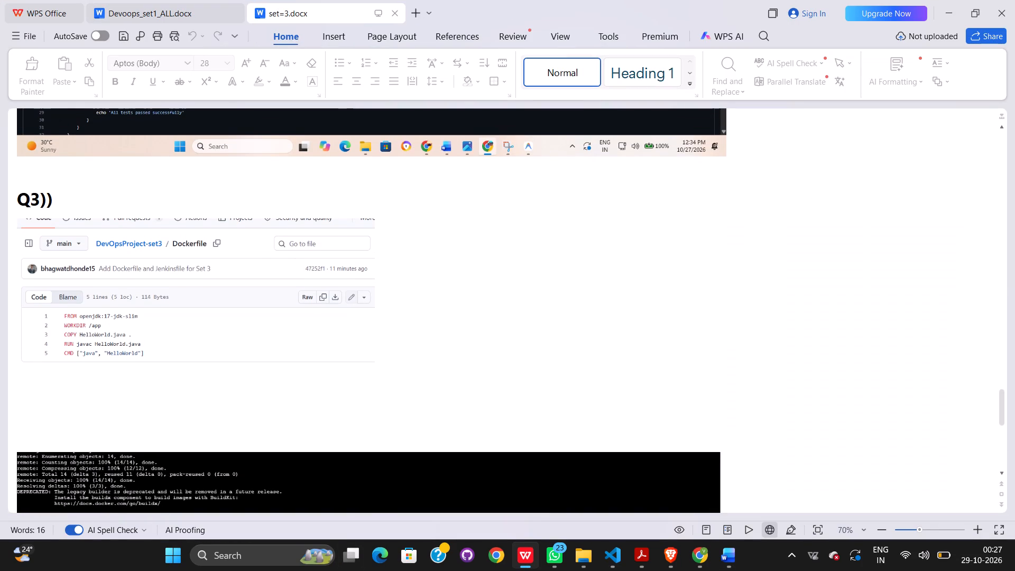
{"action": "left_click", "coordinate": [402, 164]}
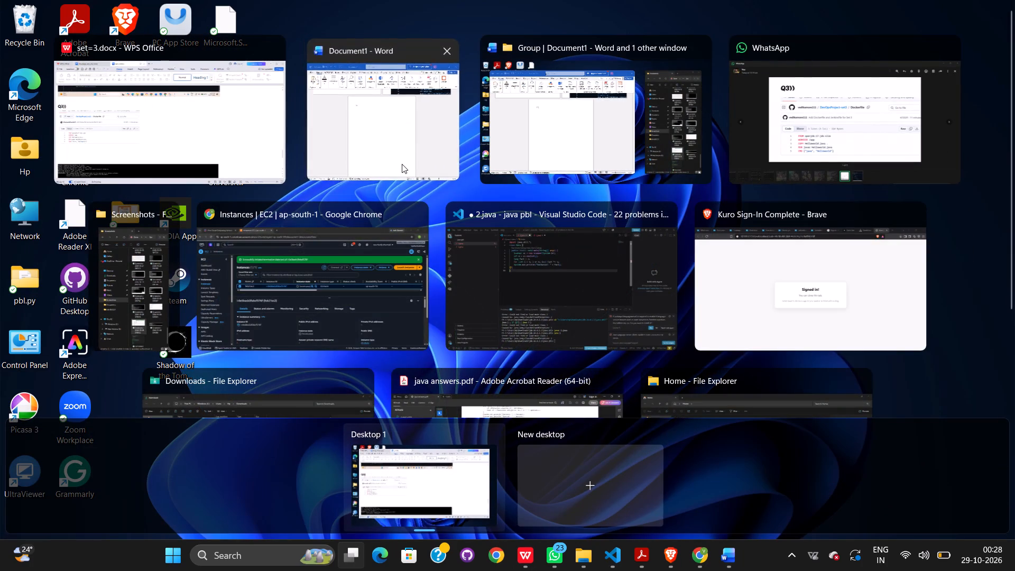
{"action": "scroll", "coordinate": [768, 229], "scroll_direction": "right", "scroll_amount": 1}
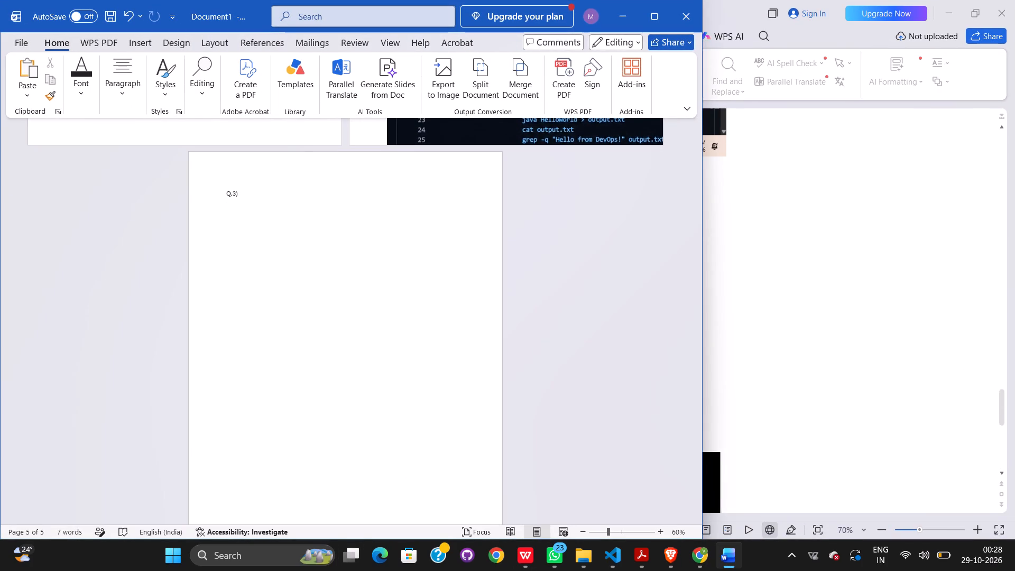
{"action": "scroll", "coordinate": [768, 229], "scroll_direction": "right", "scroll_amount": 1}
{"action": "left_click", "coordinate": [945, 16]}
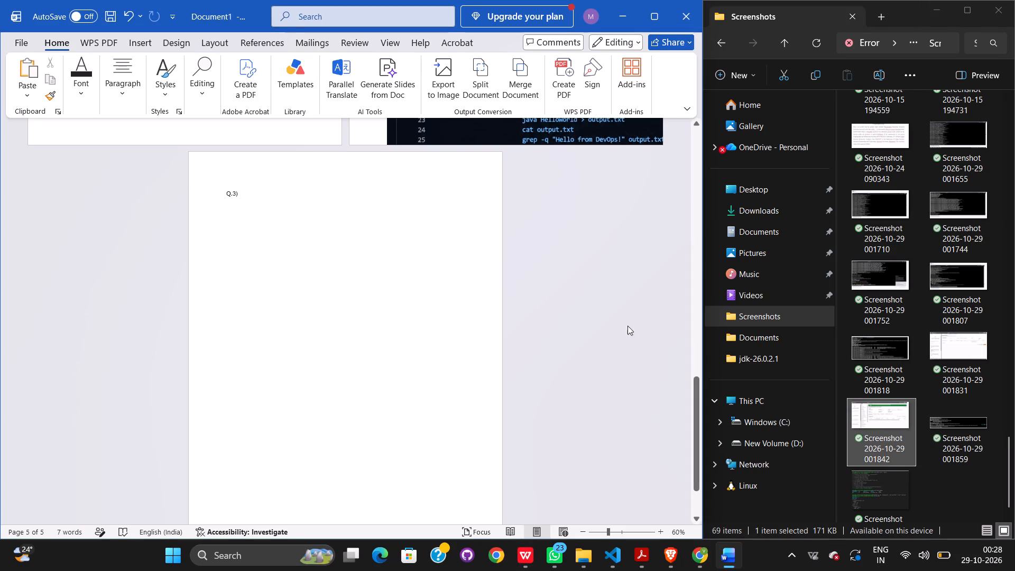
Paste the Dockerfile screenshot below the "Q.3)" label and add two line breaks after it.
{"action": "key", "text": "ctrl+v"}
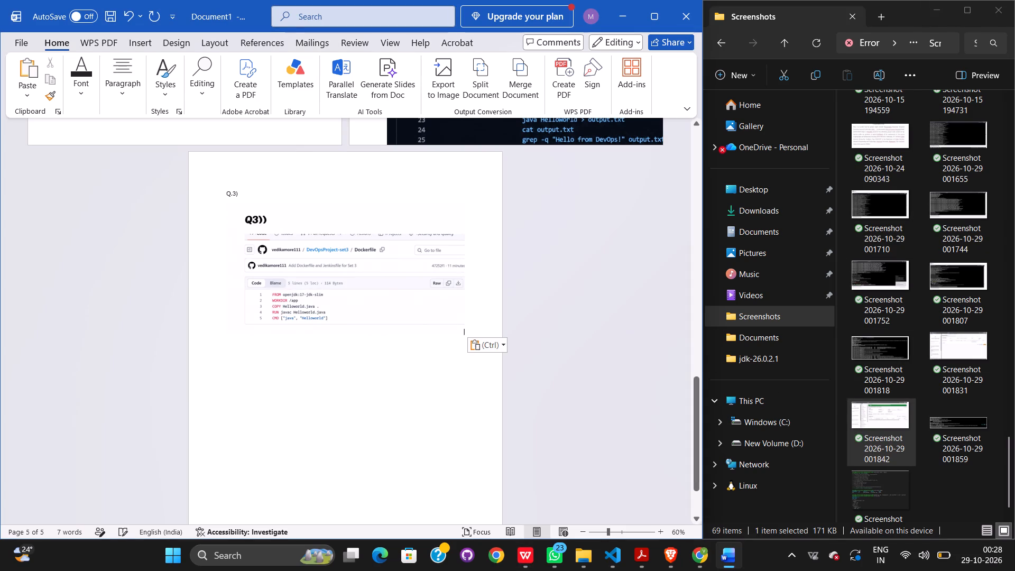
{"action": "scroll", "coordinate": [296, 343], "scroll_direction": "down", "scroll_amount": 1}
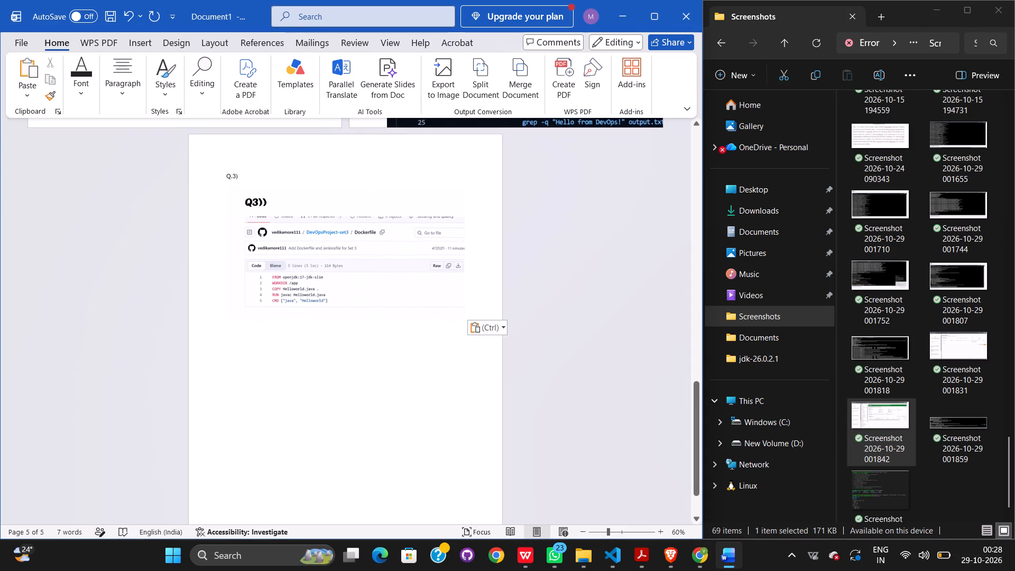
{"action": "scroll", "coordinate": [296, 343], "scroll_direction": "down", "scroll_amount": 1}
{"action": "key", "text": "Return"}
{"action": "key", "text": "Return"}
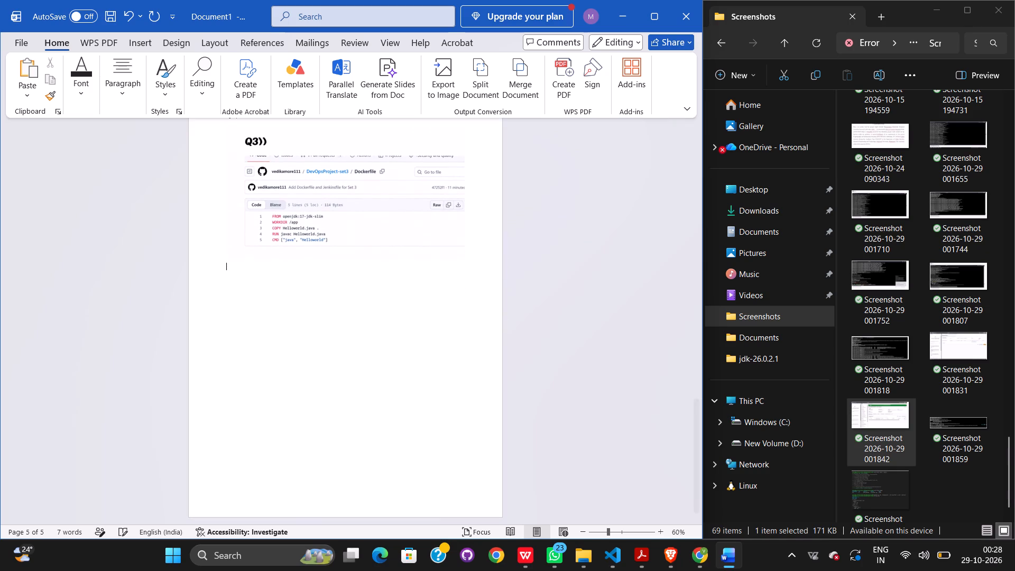
{"action": "right_click", "coordinate": [967, 413]}
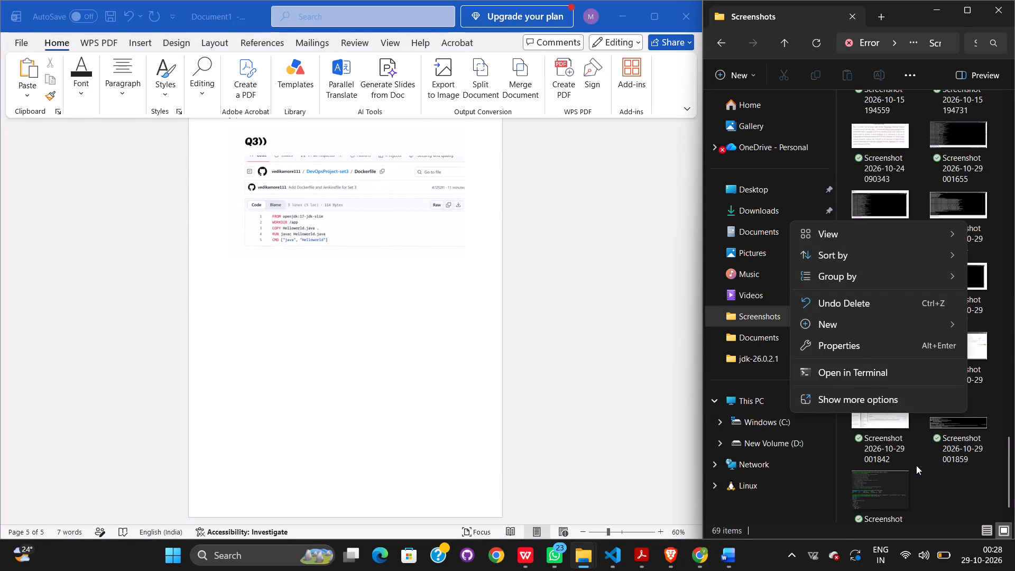
{"action": "left_click", "coordinate": [916, 465]}
{"action": "right_click", "coordinate": [968, 435]}
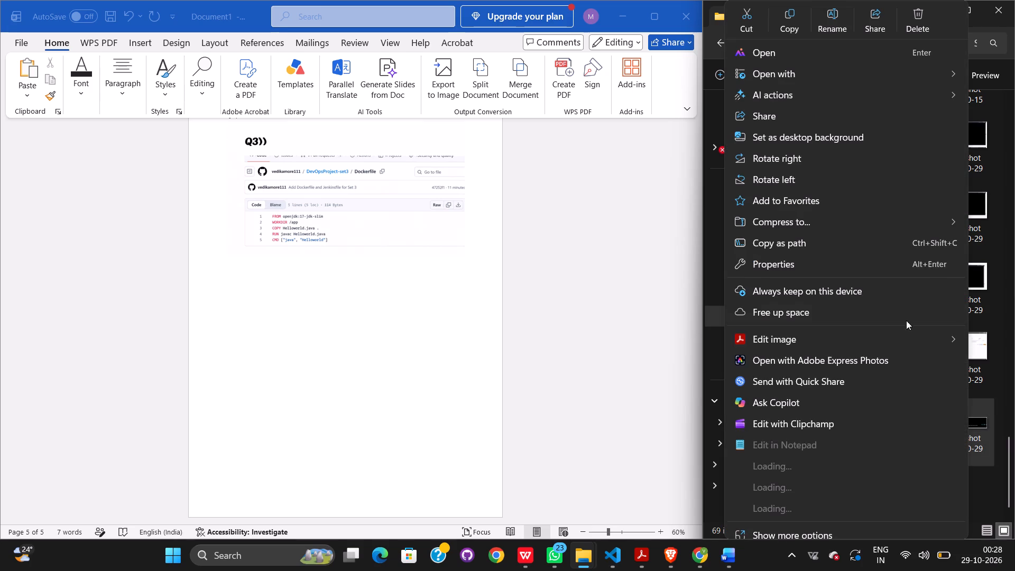
{"action": "left_click", "coordinate": [790, 30]}
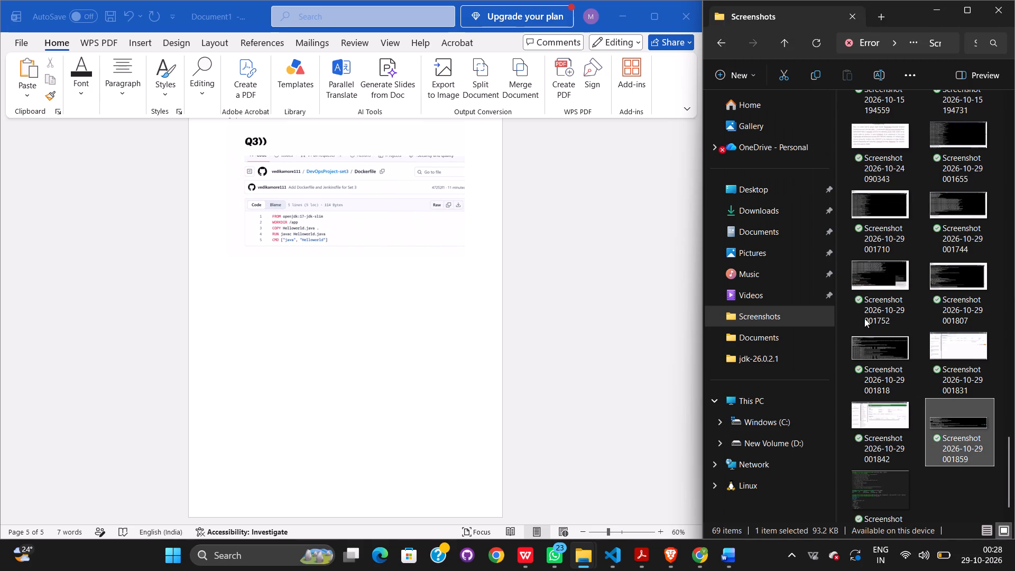
{"action": "right_click", "coordinate": [959, 438]}
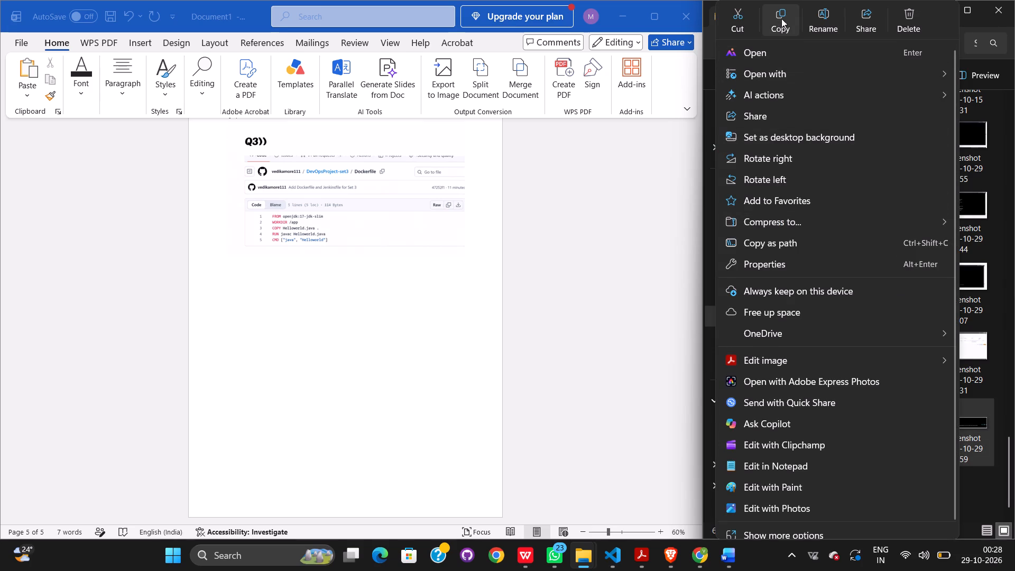
{"action": "left_click", "coordinate": [782, 13]}
{"action": "left_click", "coordinate": [376, 316]}
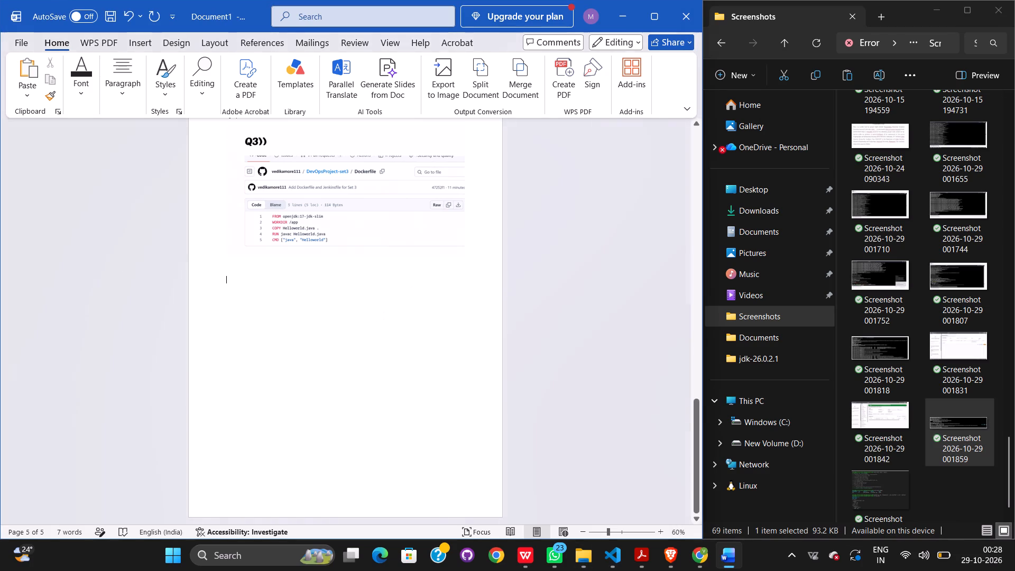
{"action": "key", "text": "ctrl+v"}
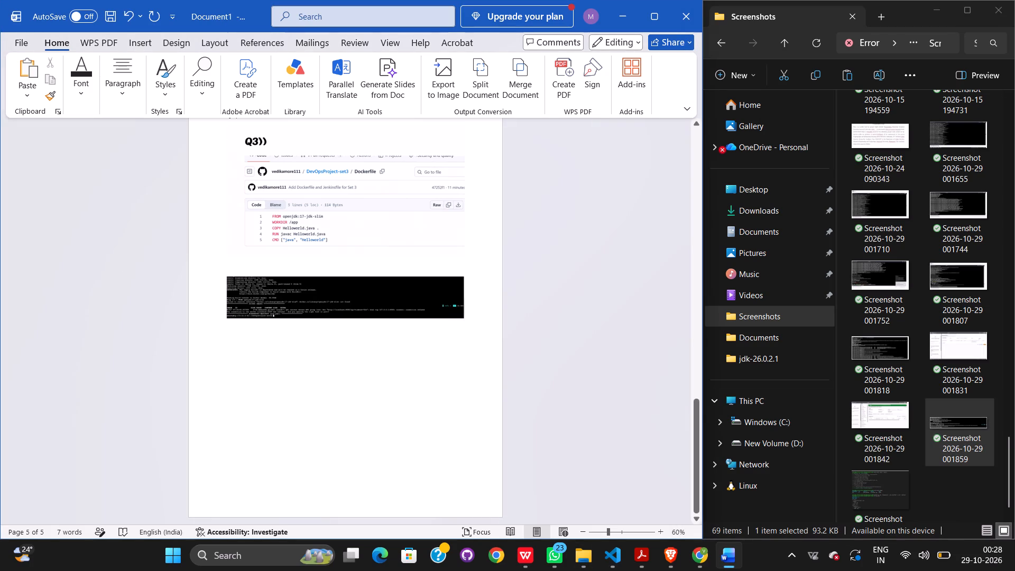
{"action": "right_click", "coordinate": [866, 486]}
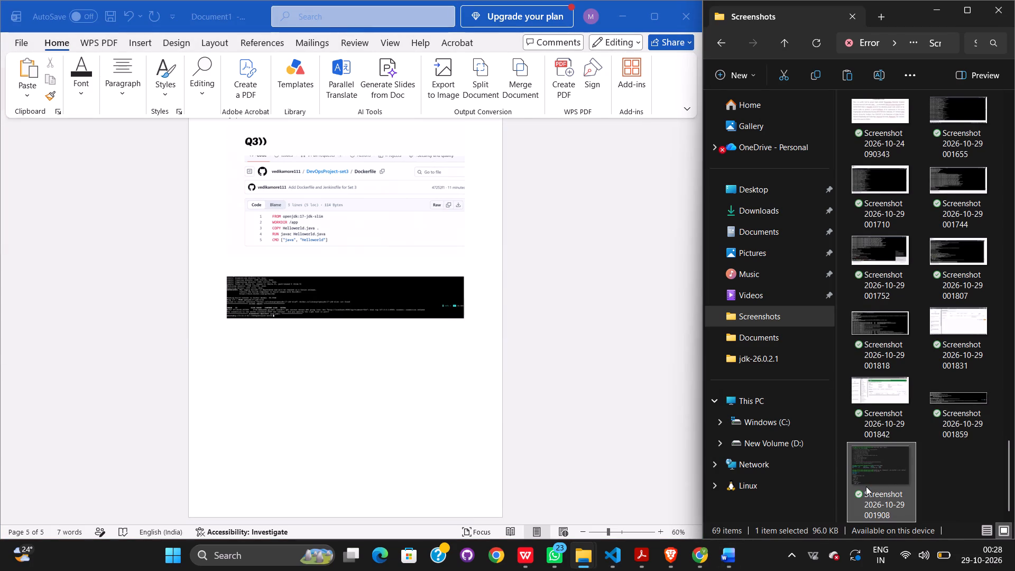
{"action": "right_click", "coordinate": [866, 486]}
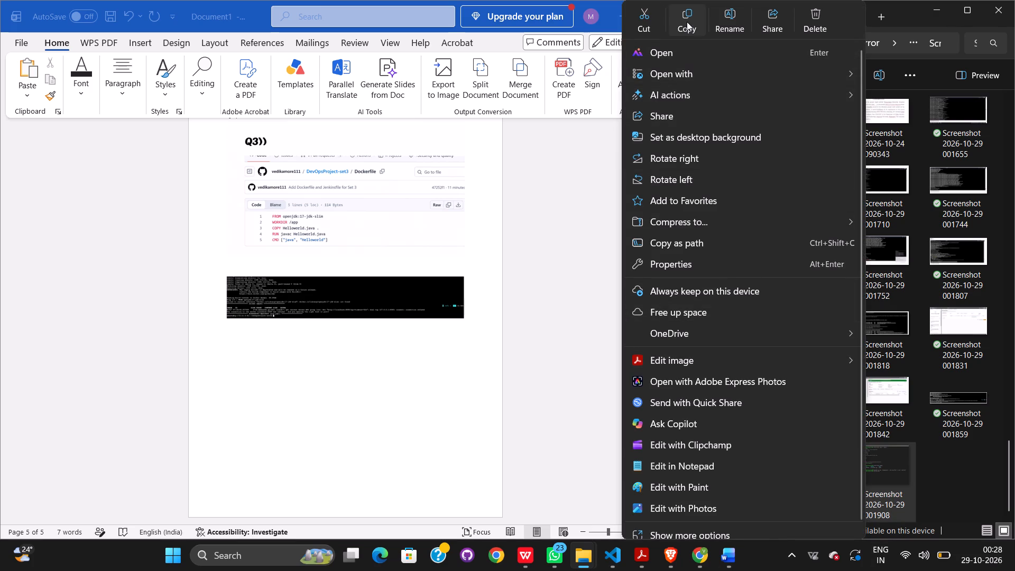
{"action": "left_click", "coordinate": [686, 19]}
{"action": "left_click", "coordinate": [486, 352]}
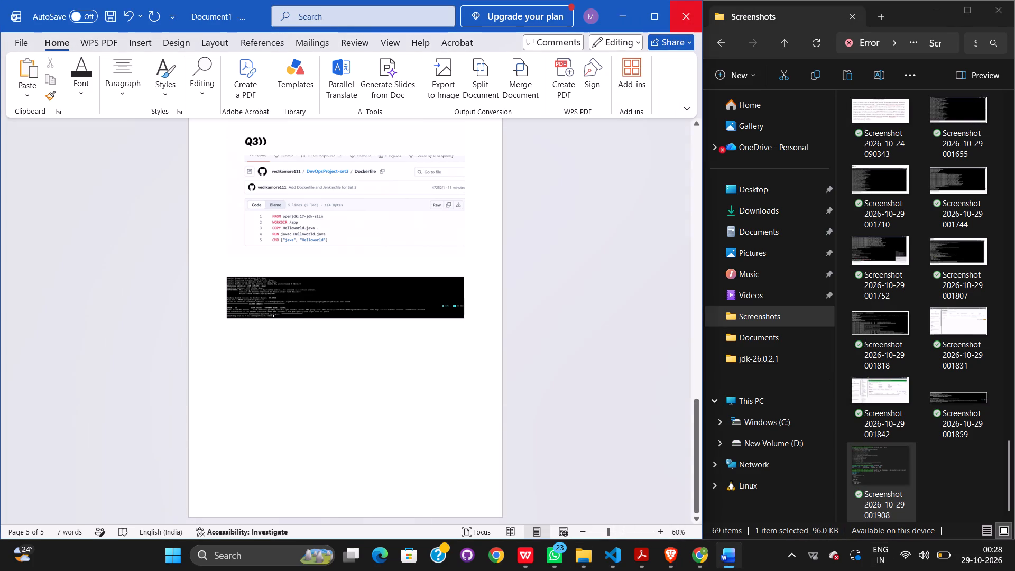
{"action": "key", "text": "Return"}
{"action": "key", "text": "Return"}
{"action": "key", "text": "ctrl+v"}
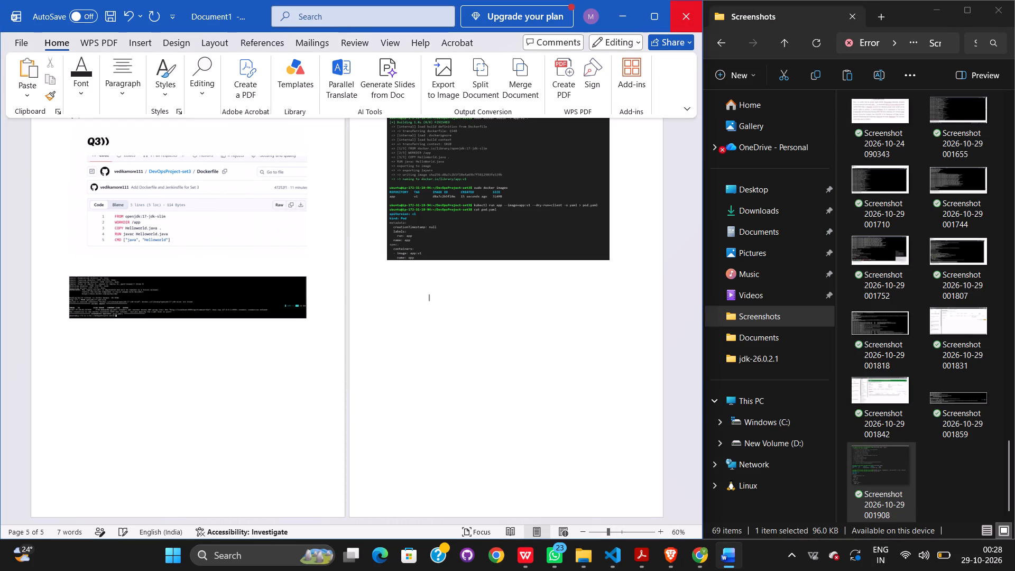
Cut the 001908 picture, remove the blank line above it, and paste it again directly below the 001859 picture.
{"action": "key", "text": "BackSpace"}
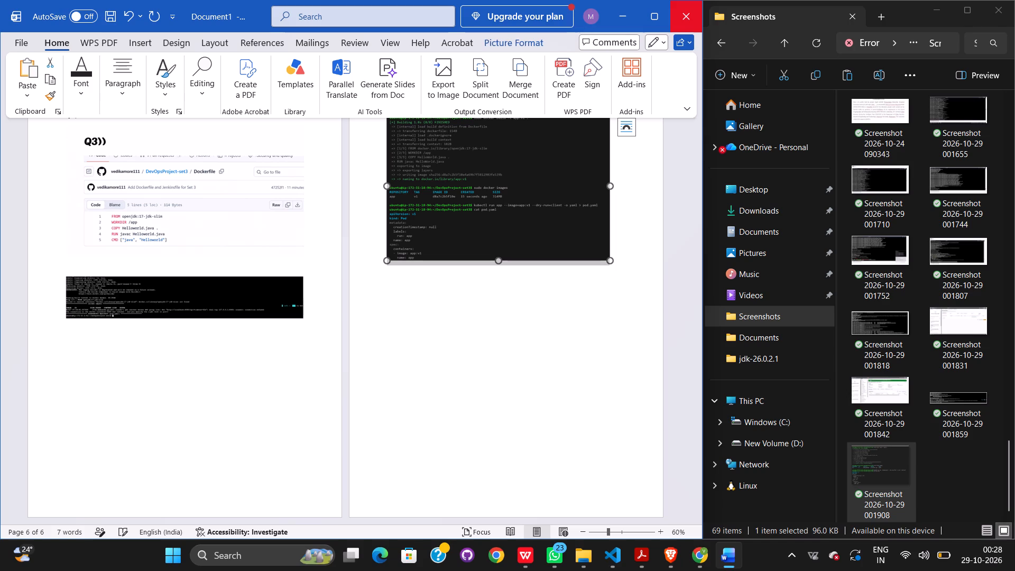
{"action": "right_click", "coordinate": [538, 202]}
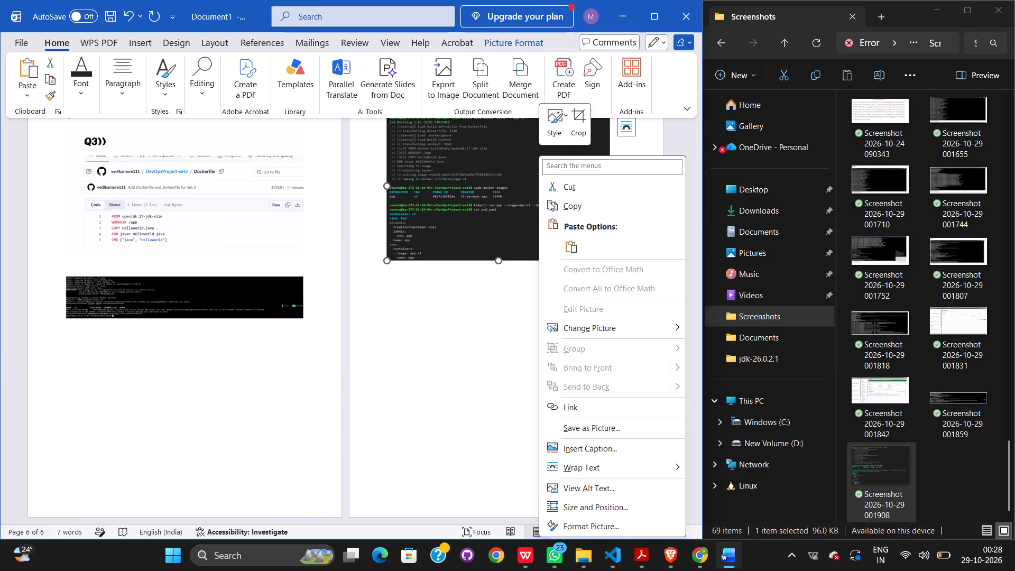
{"action": "left_click", "coordinate": [558, 185]}
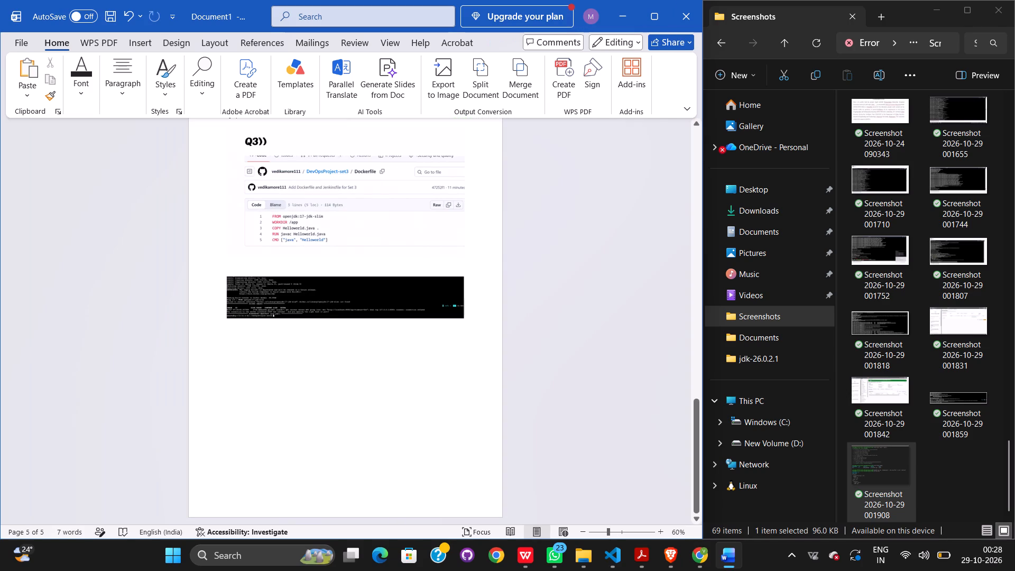
{"action": "key", "text": "BackSpace"}
{"action": "key", "text": "ctrl+v"}
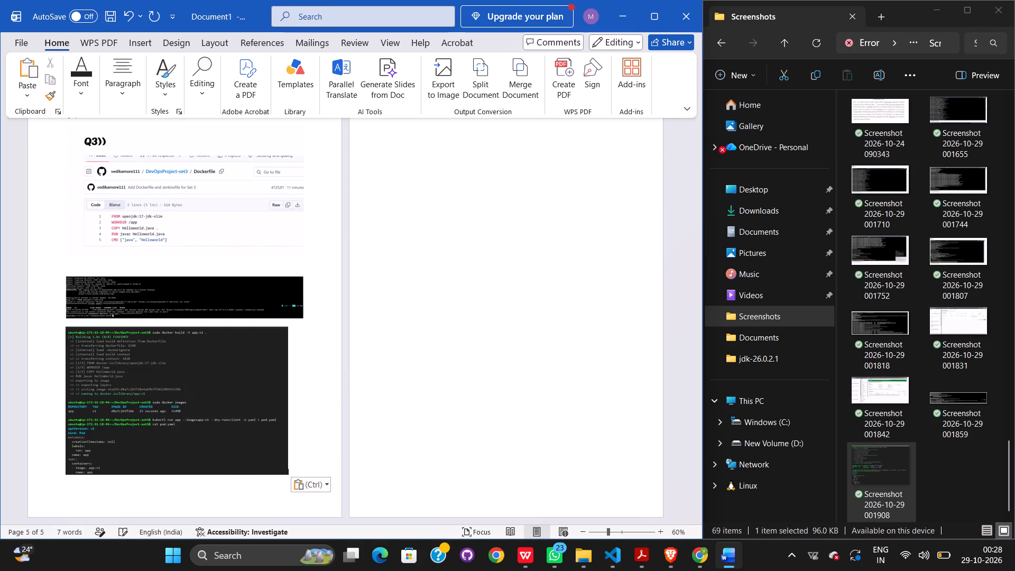
Examine the document's layout from the Q.3 page back to the student details on the first page.
{"action": "scroll", "coordinate": [464, 295], "scroll_direction": "down", "scroll_amount": 2}
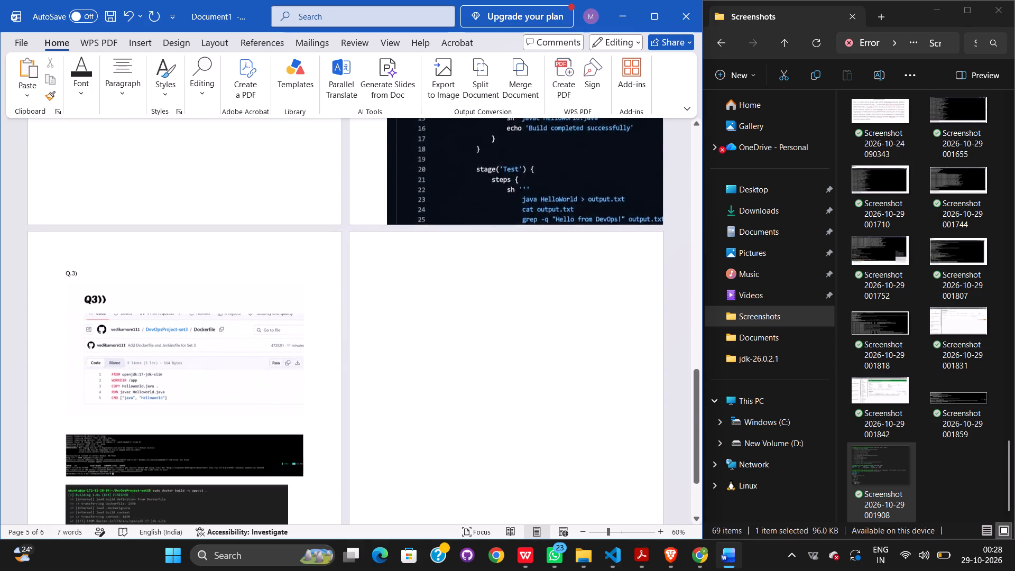
{"action": "scroll", "coordinate": [464, 295], "scroll_direction": "down", "scroll_amount": 2}
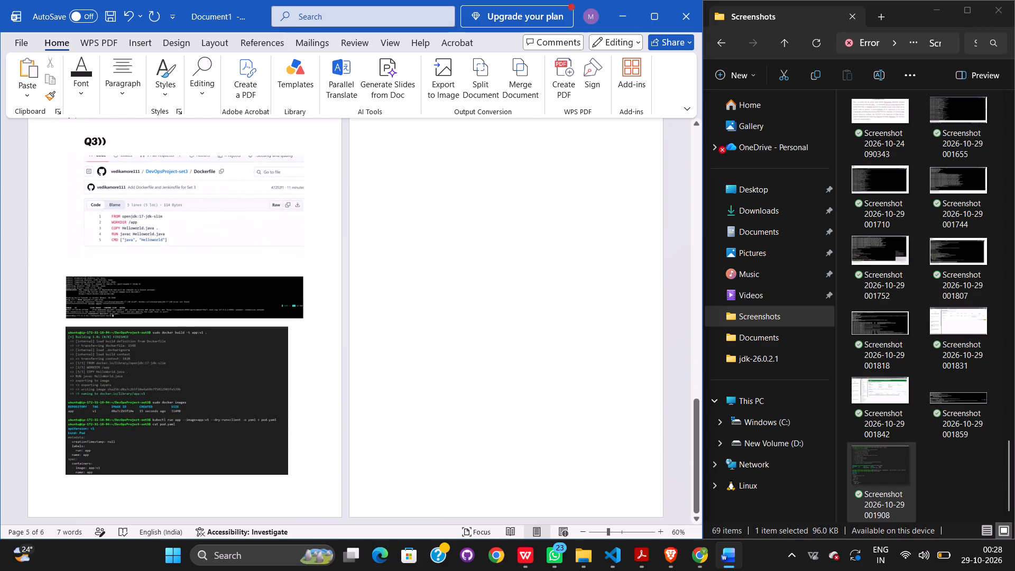
{"action": "scroll", "coordinate": [430, 253], "scroll_direction": "up", "scroll_amount": 8}
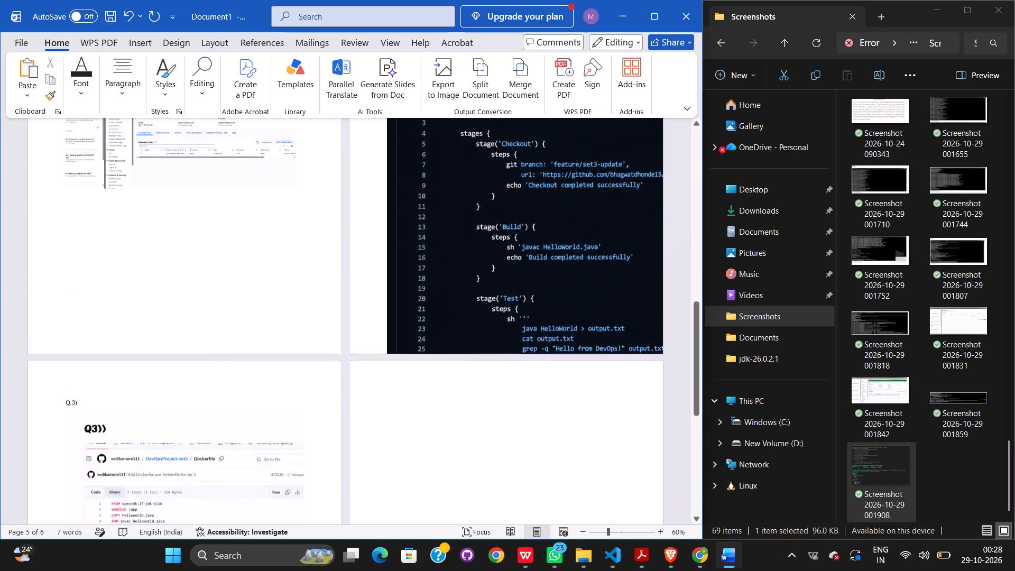
{"action": "scroll", "coordinate": [430, 253], "scroll_direction": "up", "scroll_amount": 20}
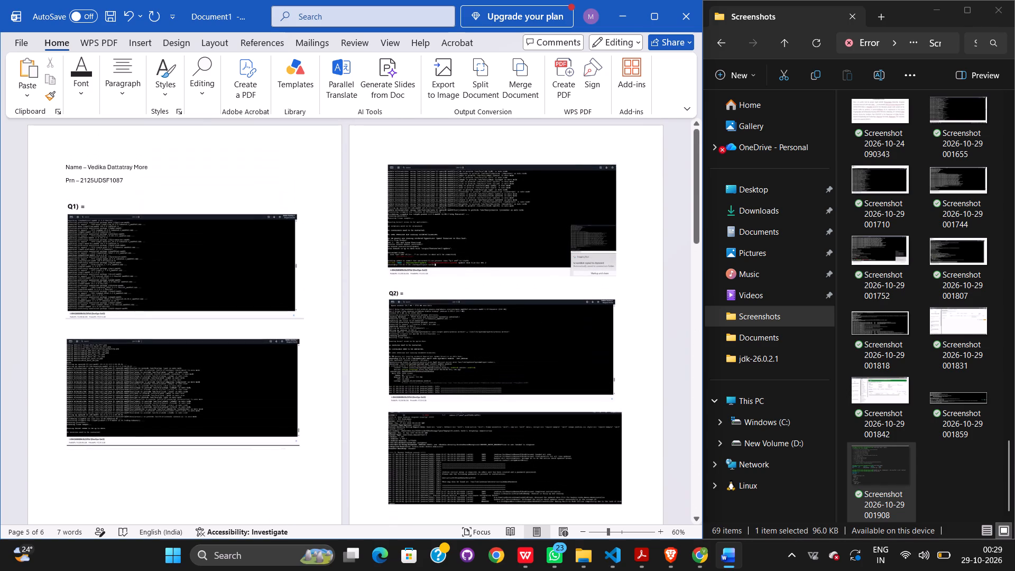
Save the document as DEVOPS PBL SET 3 in the personal OneDrive.
{"action": "key", "text": "ctrl+s"}
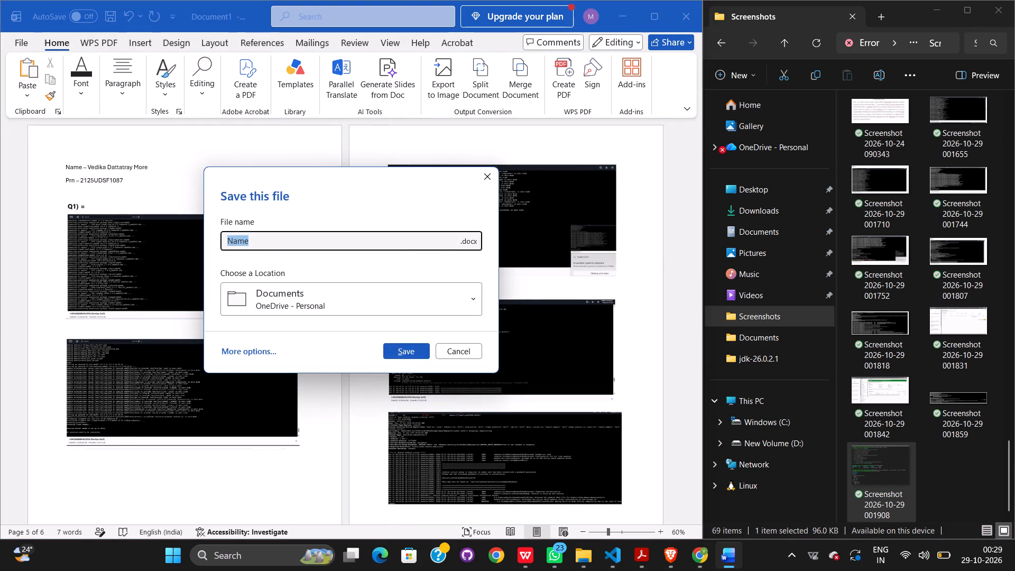
{"action": "left_click", "coordinate": [396, 238]}
{"action": "key", "text": "BackSpace"}
{"action": "key", "text": "BackSpace"}
{"action": "key", "text": "BackSpace"}
{"action": "key", "text": "BackSpace"}
{"action": "key", "text": "BackSpace"}
{"action": "key", "text": "BackSpace"}
{"action": "key", "text": "BackSpace"}
{"action": "key", "text": "BackSpace"}
{"action": "key", "text": "BackSpace"}
{"action": "key", "text": "BackSpace"}
{"action": "key", "text": "BackSpace"}
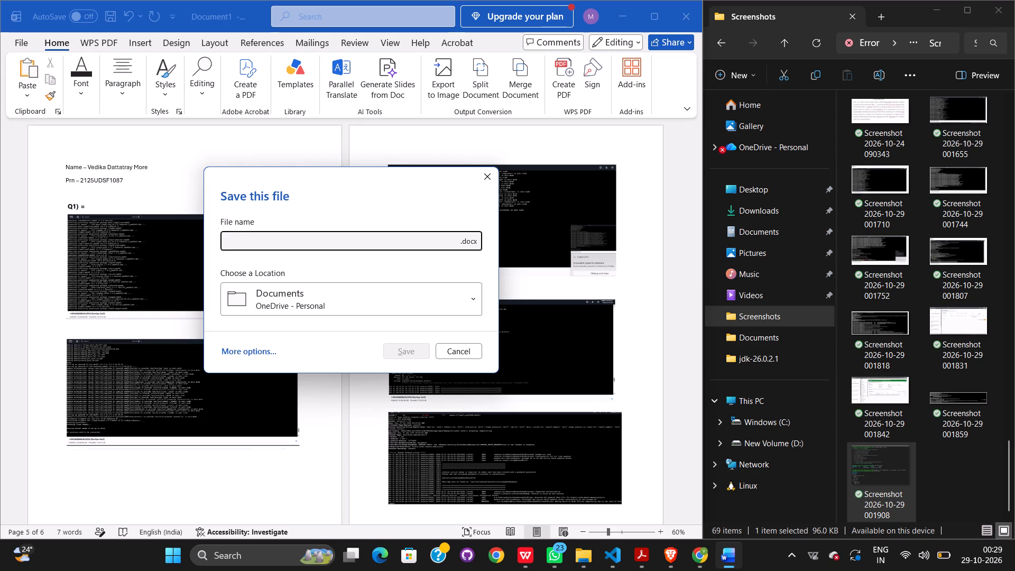
{"action": "type", "text": "DEV"}
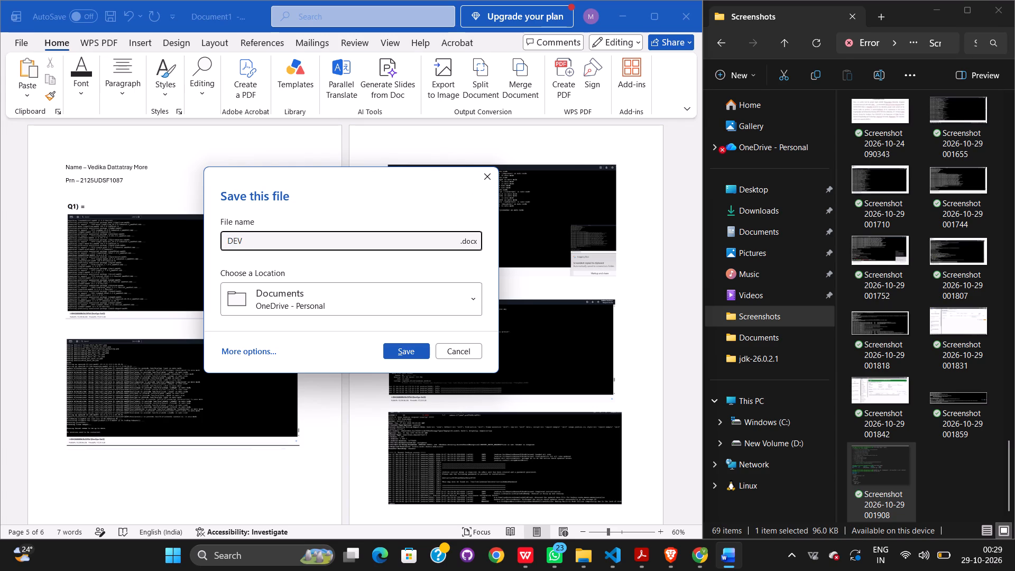
{"action": "type", "text": "OPS"}
{"action": "key", "text": "space"}
{"action": "type", "text": "SE"}
{"action": "key", "text": "BackSpace"}
{"action": "key", "text": "BackSpace"}
{"action": "type", "text": "PBL SET"}
{"action": "key", "text": "space"}
{"action": "key", "text": "shift+numbersign"}
{"action": "key", "text": "BackSpace"}
{"action": "key", "text": "3"}
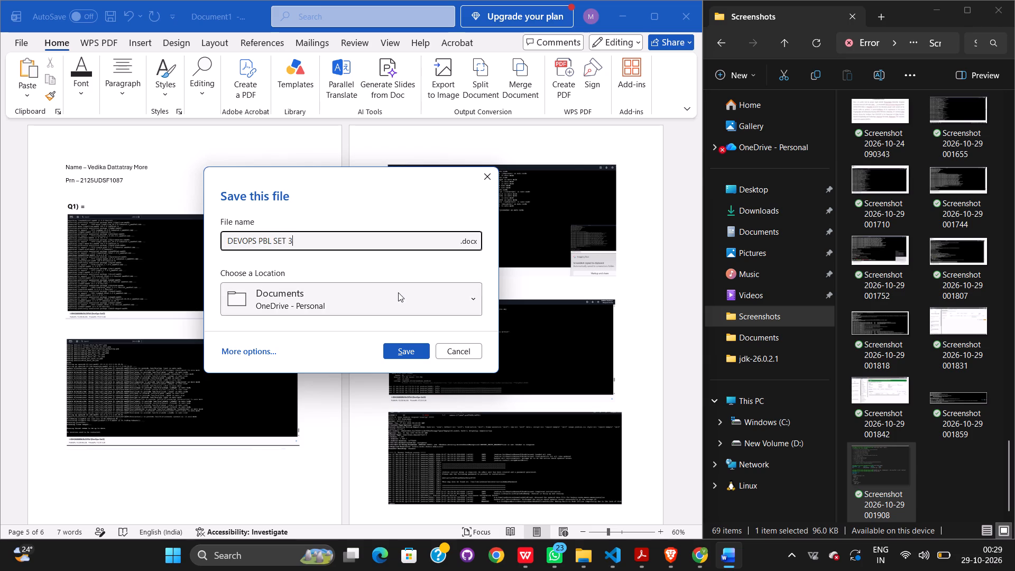
{"action": "left_click", "coordinate": [398, 291]}
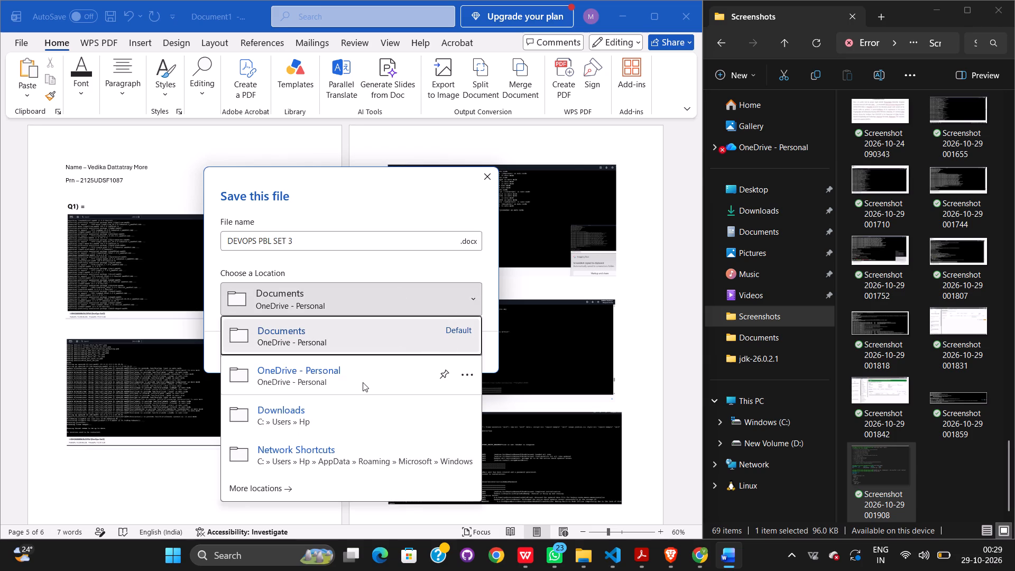
{"action": "left_click", "coordinate": [354, 385]}
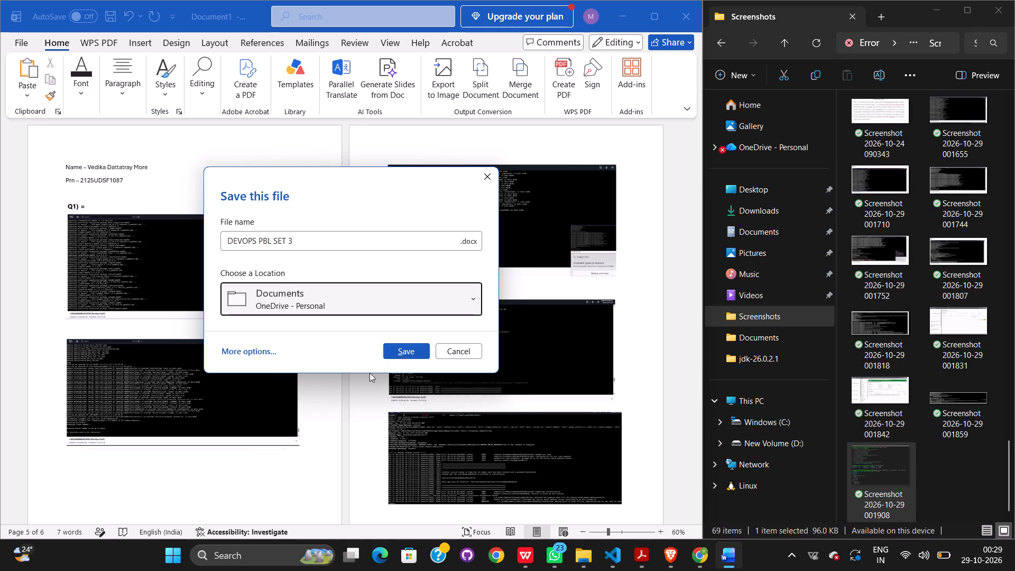
{"action": "left_click", "coordinate": [395, 351]}
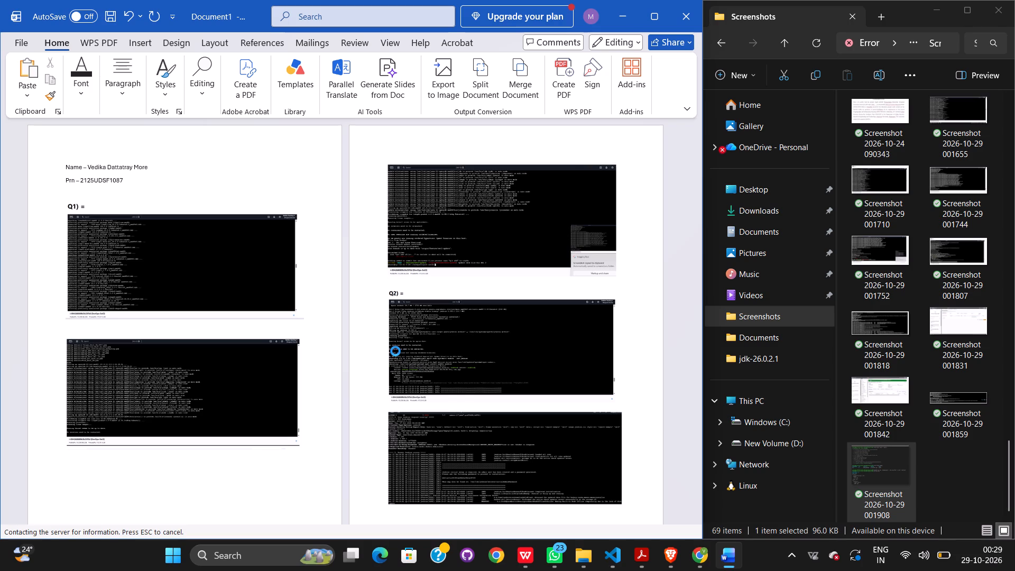
Examine the order and layout of the pasted pictures from the first page through the Q3 answers and back.
{"action": "scroll", "coordinate": [395, 351], "scroll_direction": "down", "scroll_amount": 2}
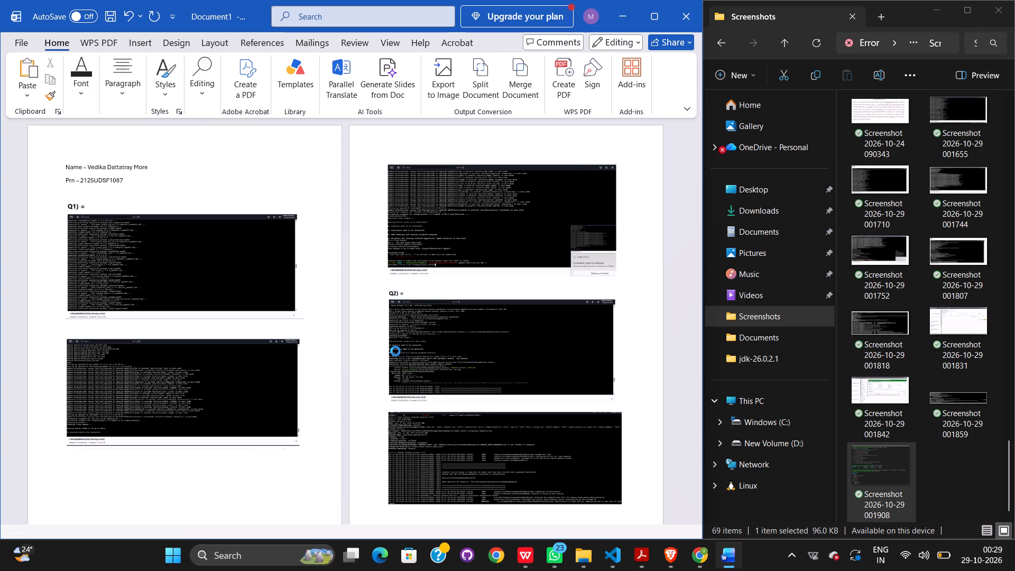
{"action": "scroll", "coordinate": [395, 351], "scroll_direction": "down", "scroll_amount": 10}
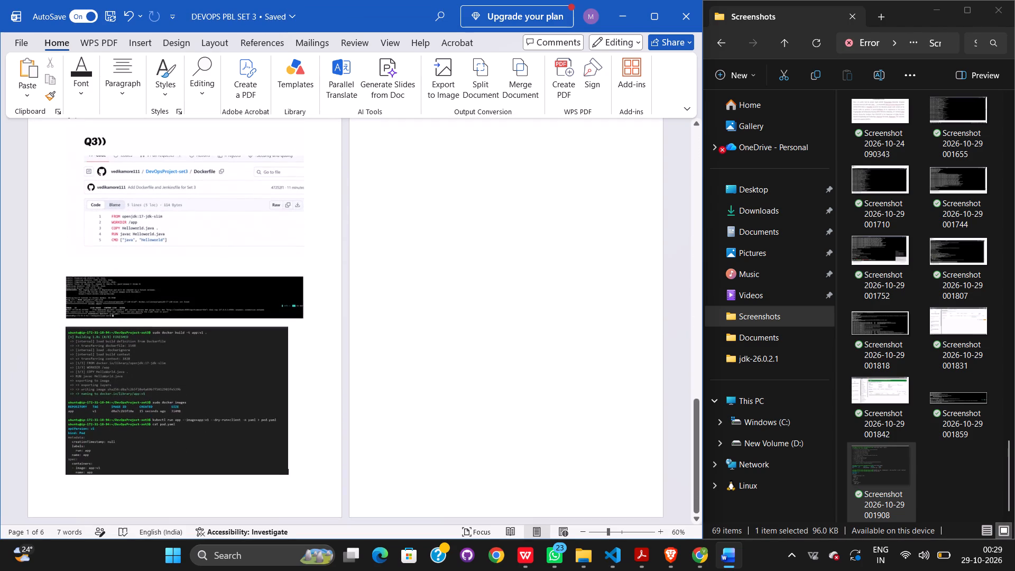
{"action": "scroll", "coordinate": [395, 351], "scroll_direction": "up", "scroll_amount": 11}
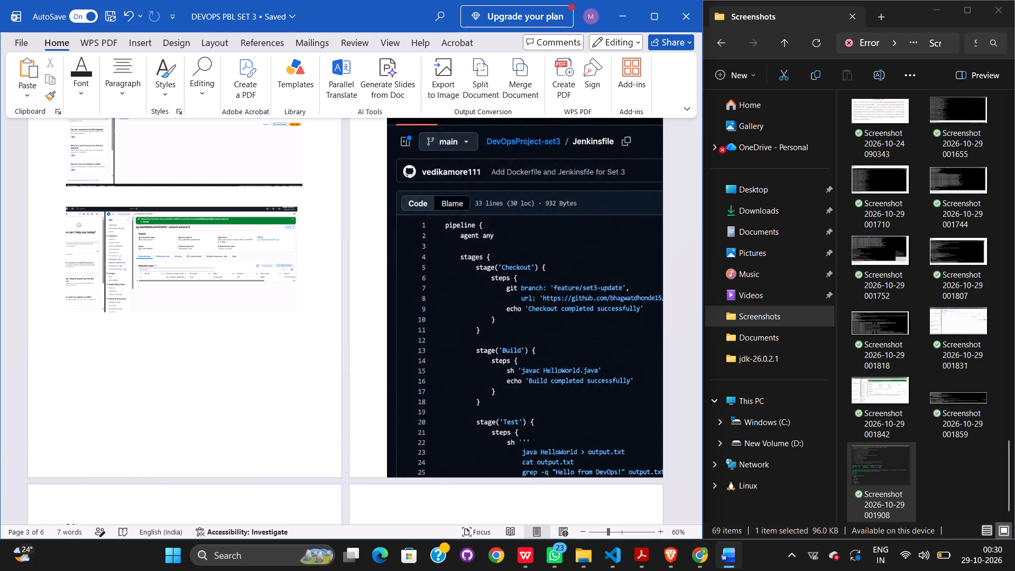
{"action": "scroll", "coordinate": [395, 351], "scroll_direction": "up", "scroll_amount": 9}
{"action": "scroll", "coordinate": [395, 351], "scroll_direction": "down", "scroll_amount": 1}
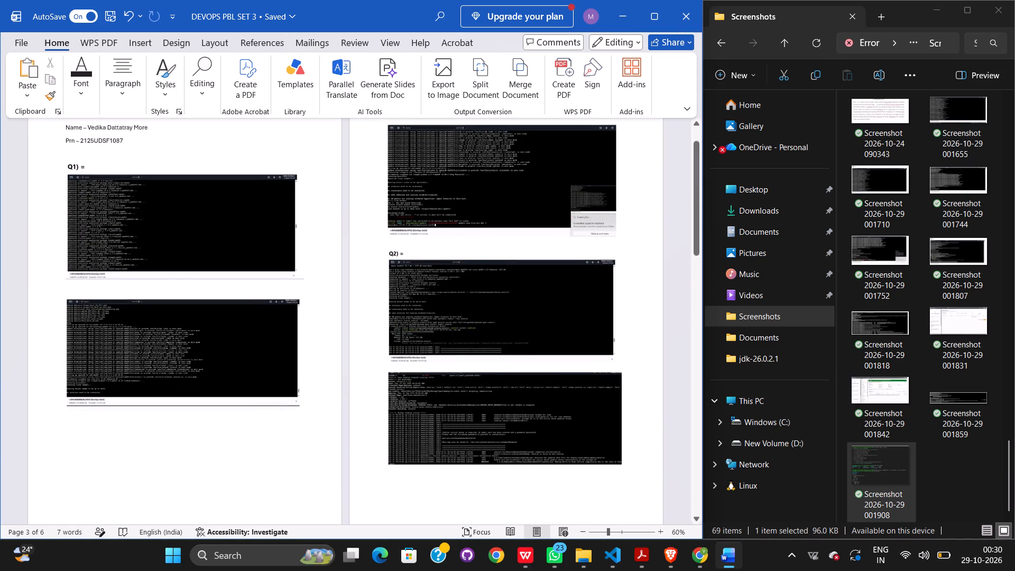
Review the pasted pictures from the Q1 and Q2 pages through the Jenkinsfile page to the end of the Q3 answers.
{"action": "scroll", "coordinate": [395, 351], "scroll_direction": "down", "scroll_amount": 9}
{"action": "scroll", "coordinate": [395, 351], "scroll_direction": "up", "scroll_amount": 2}
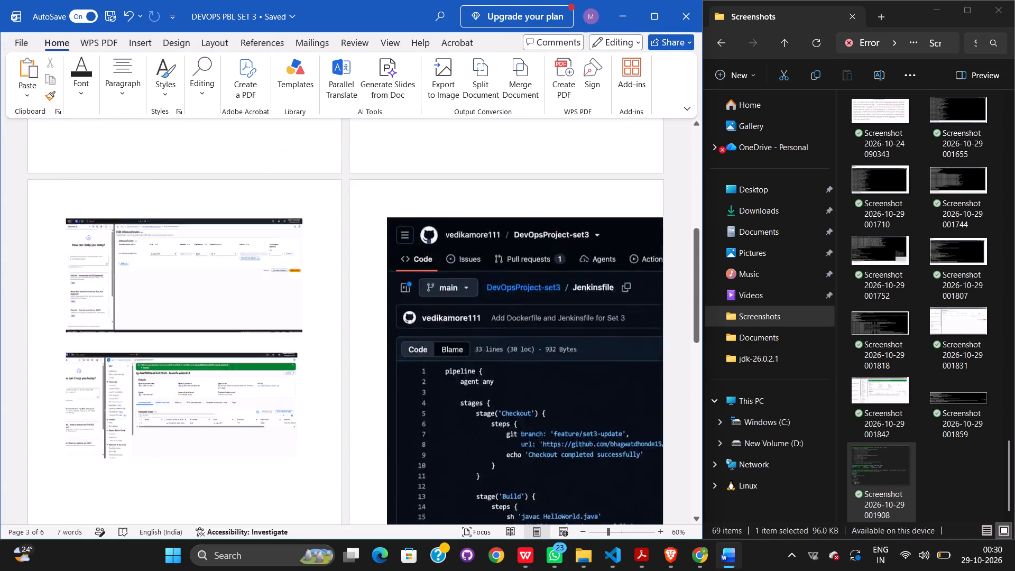
{"action": "scroll", "coordinate": [395, 351], "scroll_direction": "up", "scroll_amount": 5}
{"action": "scroll", "coordinate": [395, 351], "scroll_direction": "down", "scroll_amount": 4}
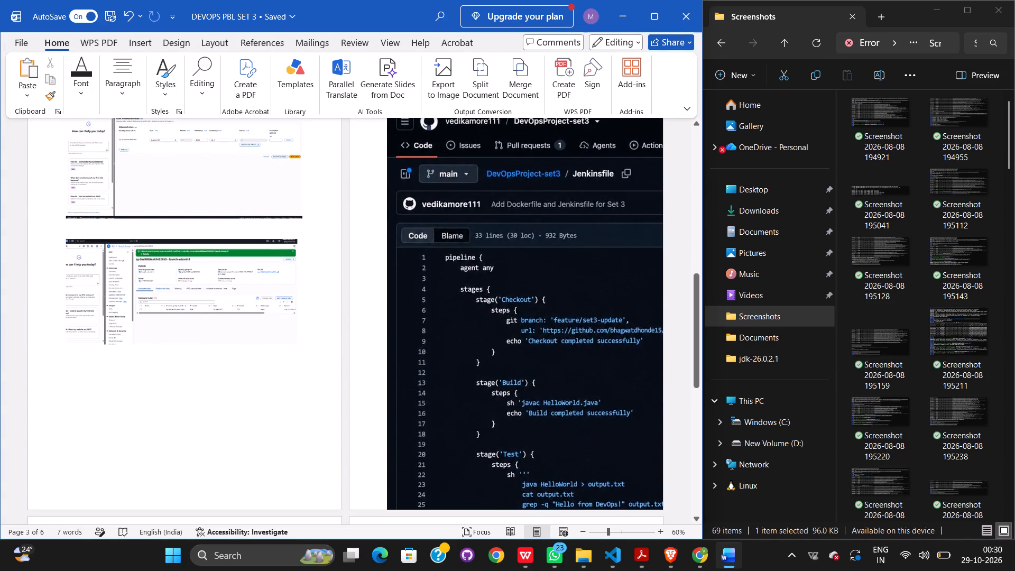
{"action": "scroll", "coordinate": [395, 351], "scroll_direction": "down", "scroll_amount": 7}
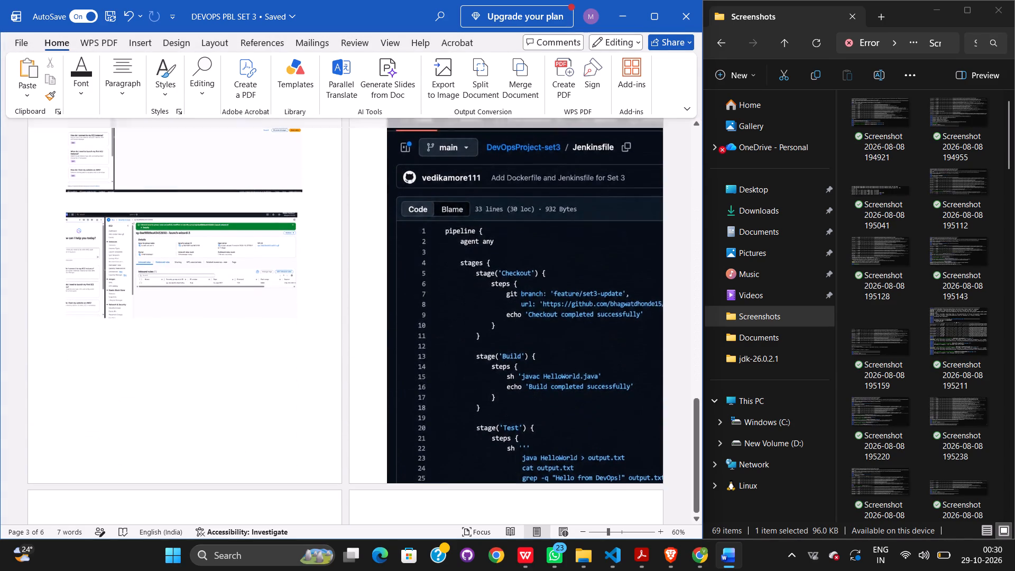
{"action": "scroll", "coordinate": [395, 351], "scroll_direction": "down", "scroll_amount": 3}
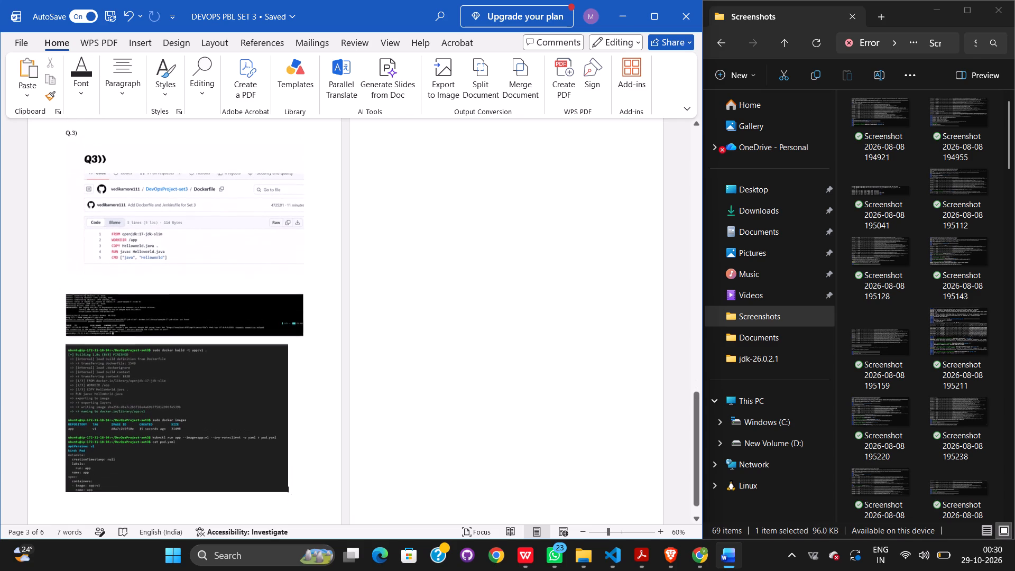
{"action": "scroll", "coordinate": [395, 351], "scroll_direction": "down", "scroll_amount": 1}
Close the DEVOPS PBL SET 3 document.
{"action": "left_click", "coordinate": [689, 13]}
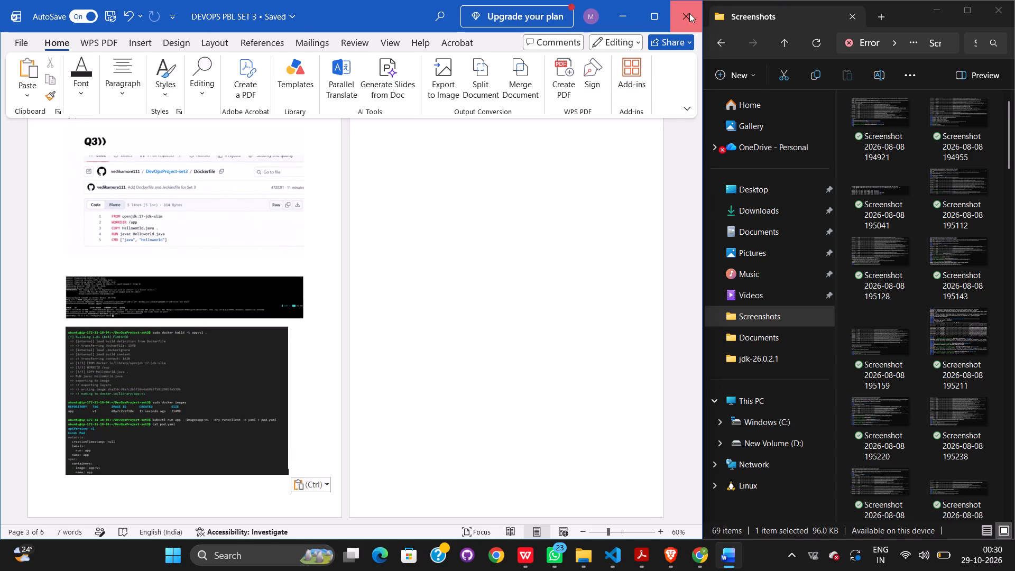
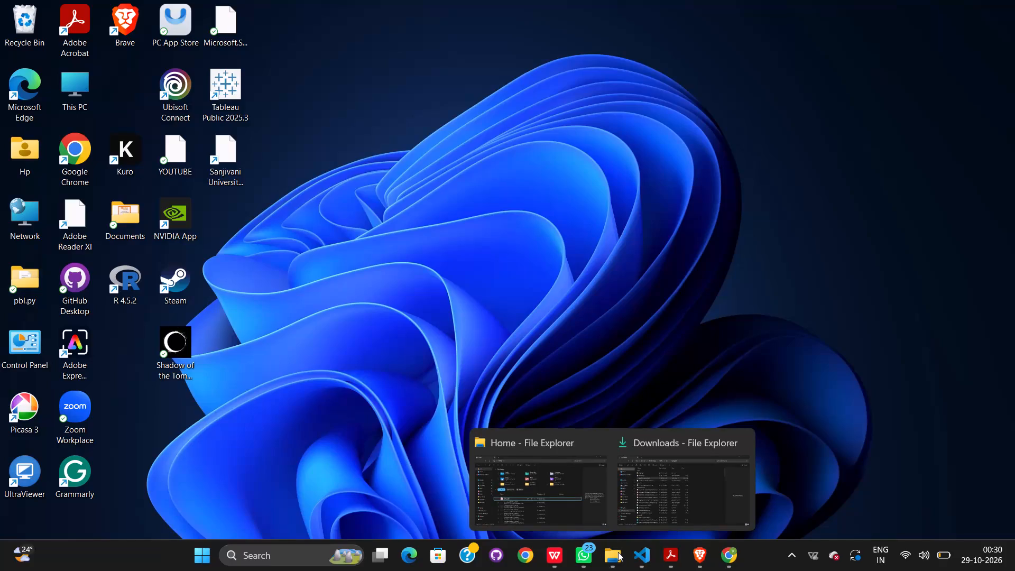
Switch to the File Explorer Home window and open the Devops set 3.txt text file.
{"action": "left_click", "coordinate": [618, 552]}
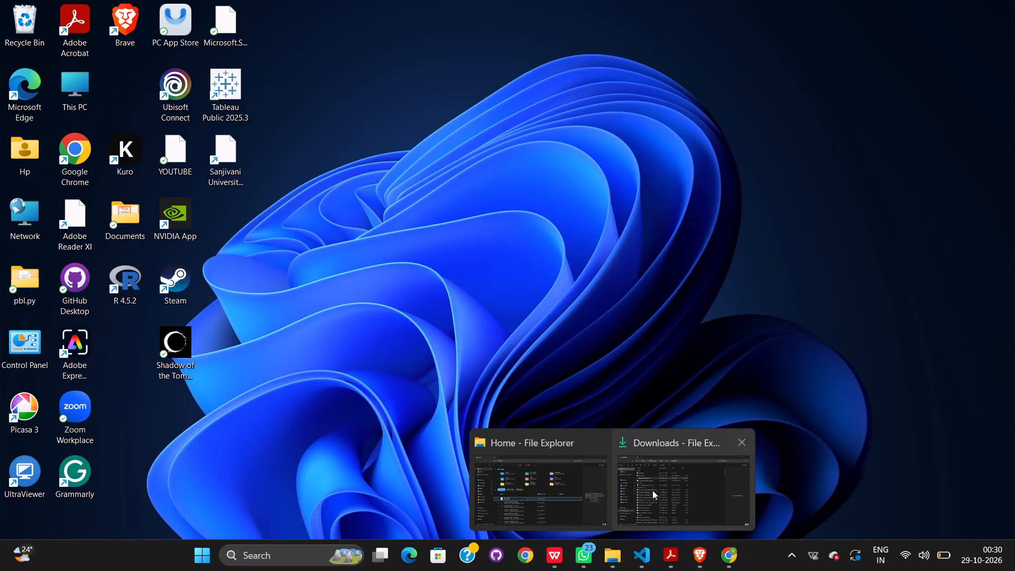
{"action": "left_click", "coordinate": [658, 487]}
{"action": "scroll", "coordinate": [107, 308], "scroll_direction": "right", "scroll_amount": 4}
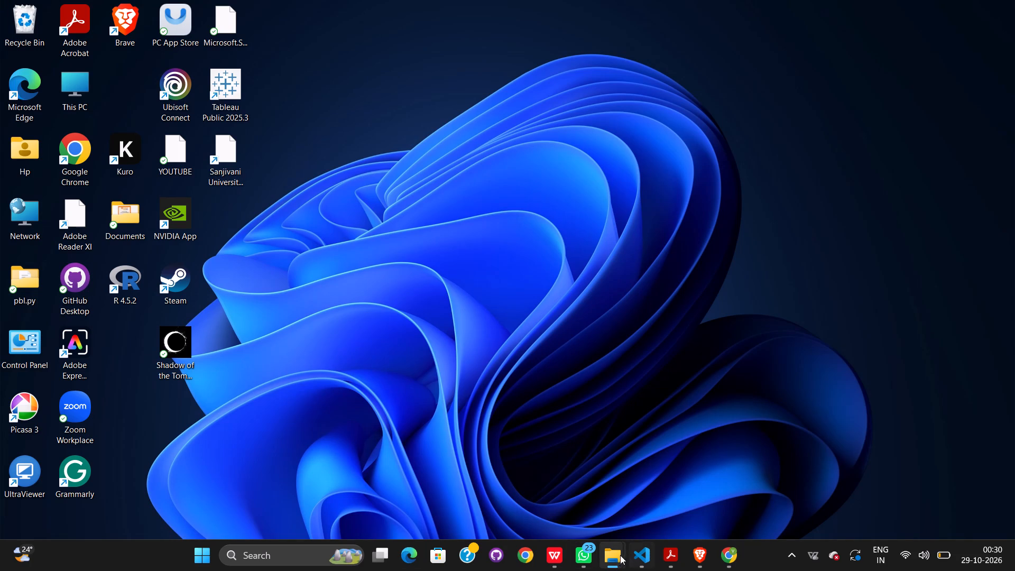
{"action": "double_click", "coordinate": [616, 555]}
{"action": "left_click", "coordinate": [584, 497]}
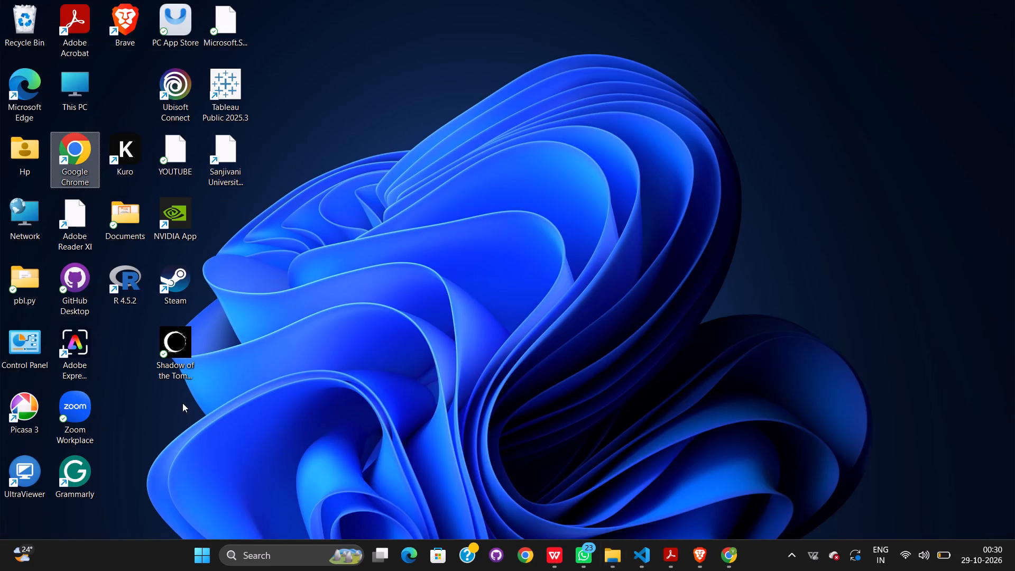
{"action": "double_click", "coordinate": [269, 329]}
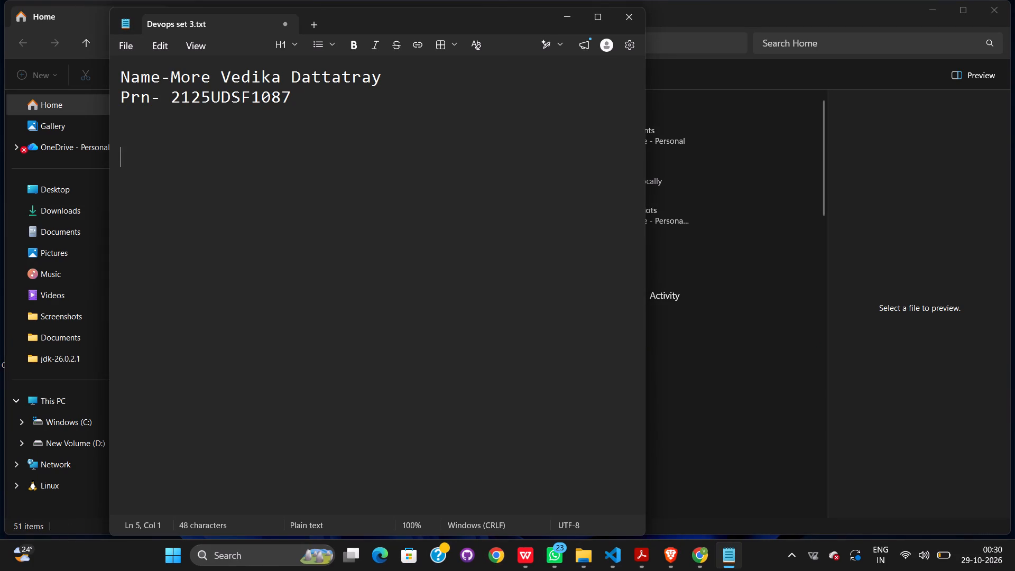
Close the Devops set 3 text file in Notepad.
{"action": "left_click", "coordinate": [620, 8]}
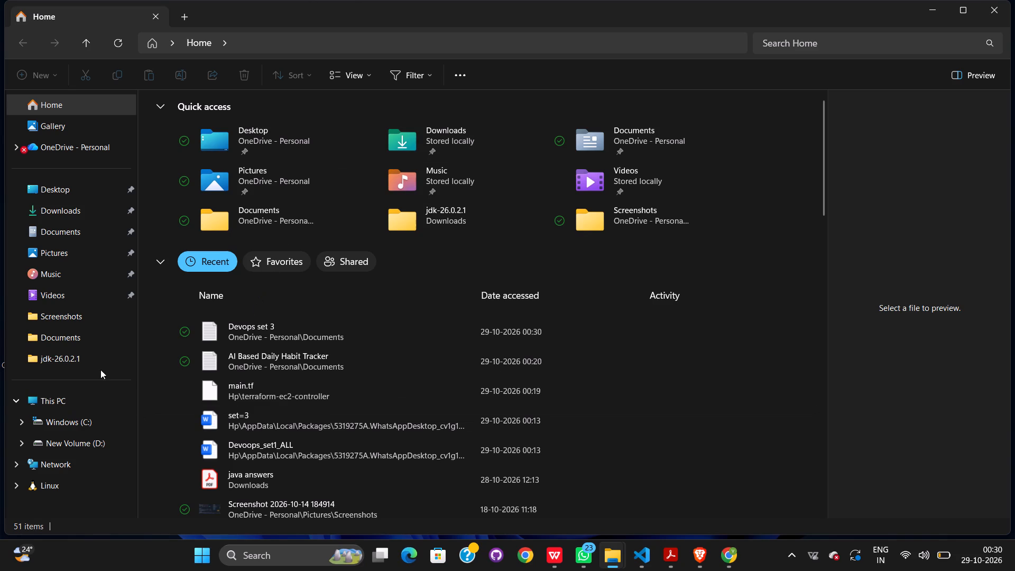
Look through the Downloads, Desktop, OneDrive and Documents folders in File Explorer for the saved DEVOPS PBL SET 3 document.
{"action": "left_click", "coordinate": [81, 211]}
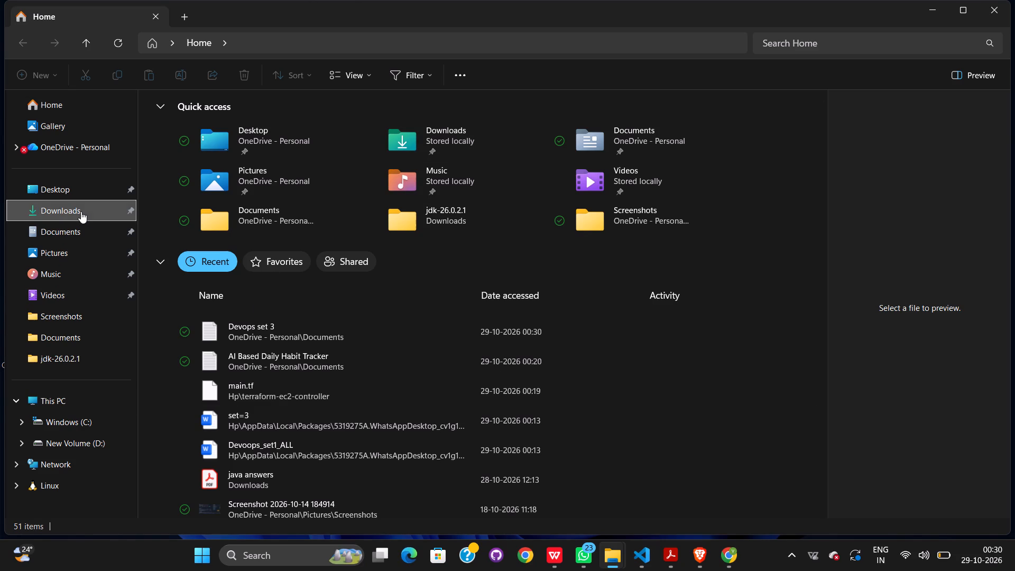
{"action": "scroll", "coordinate": [81, 211], "scroll_direction": "up", "scroll_amount": 1}
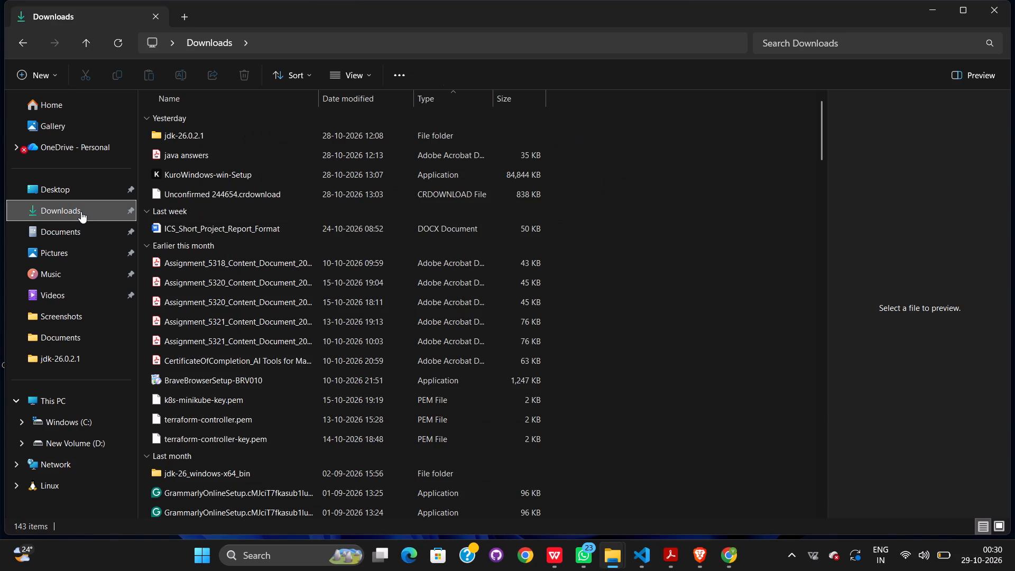
{"action": "left_click", "coordinate": [78, 190]}
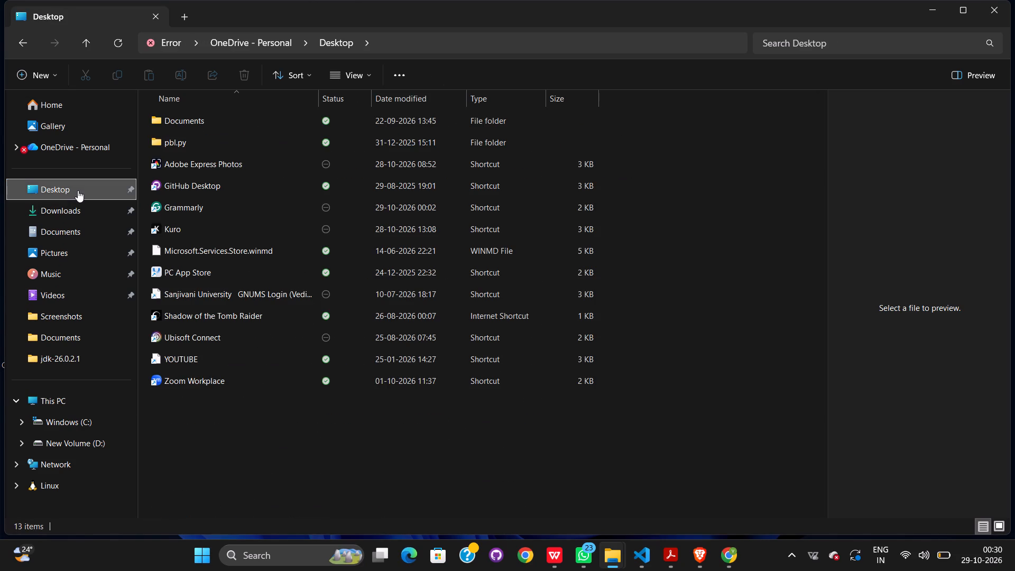
{"action": "scroll", "coordinate": [71, 254], "scroll_direction": "up", "scroll_amount": 2}
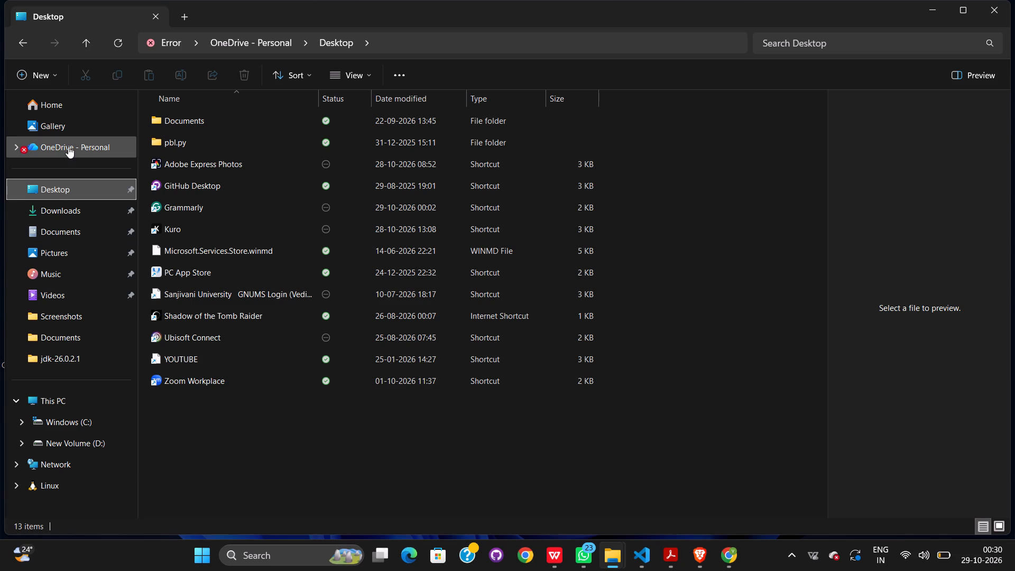
{"action": "left_click", "coordinate": [68, 146]}
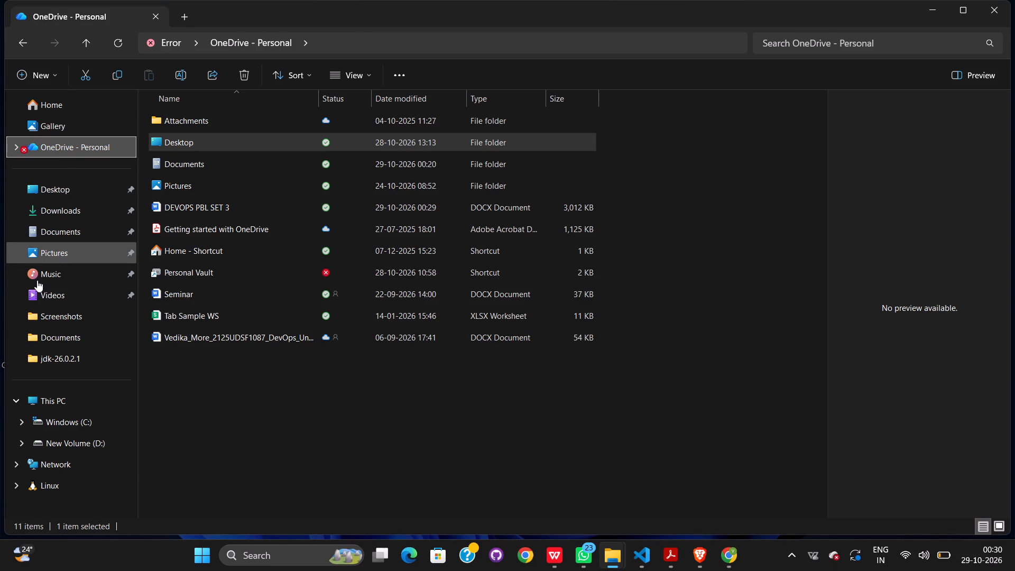
{"action": "left_click", "coordinate": [61, 339]}
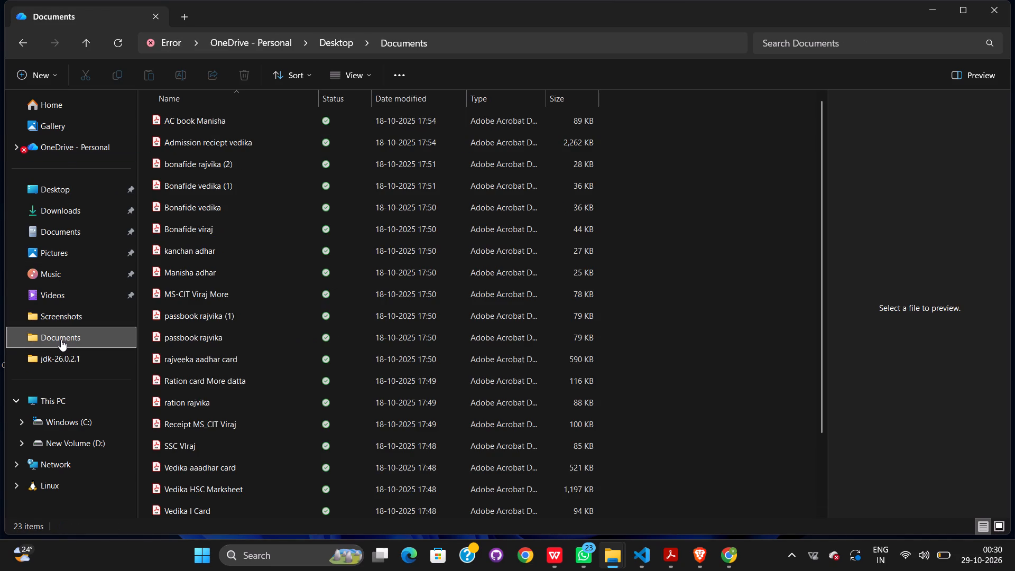
{"action": "left_click", "coordinate": [81, 191]}
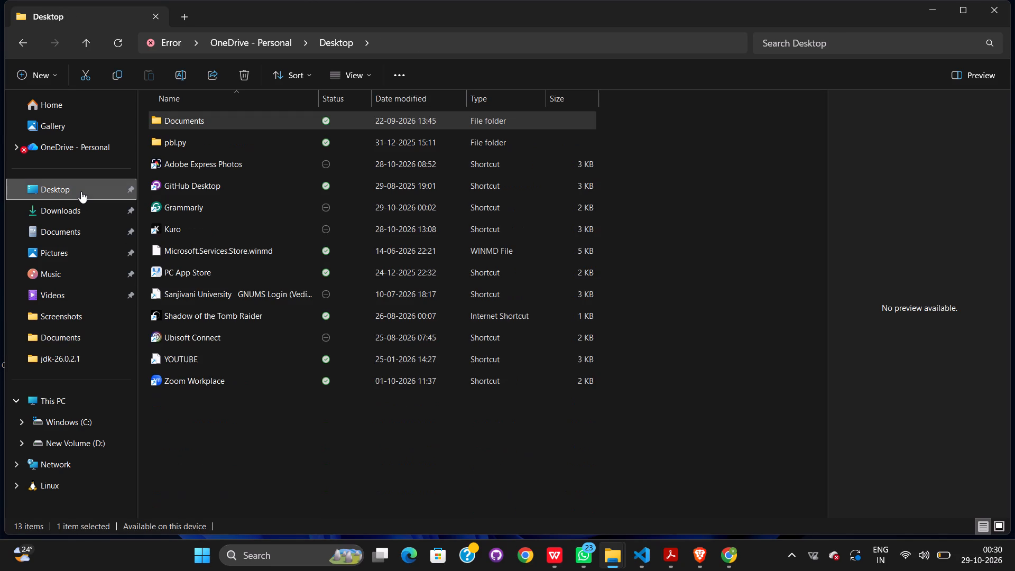
Remove the Devops set 3 and AI Based Daily Habit Tracker text files from File Explorer's recent files list.
{"action": "left_click", "coordinate": [85, 104]}
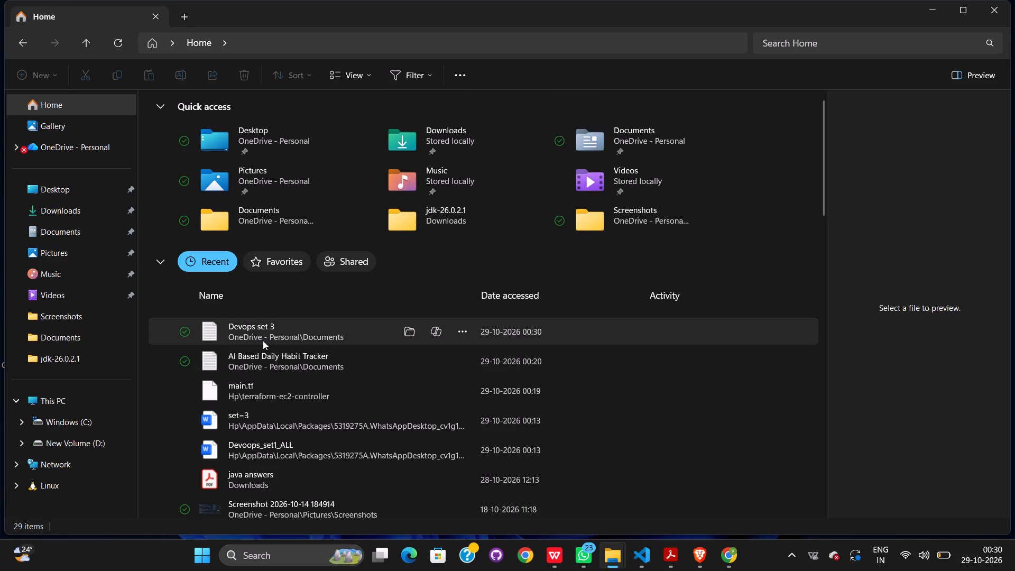
{"action": "right_click", "coordinate": [263, 340]}
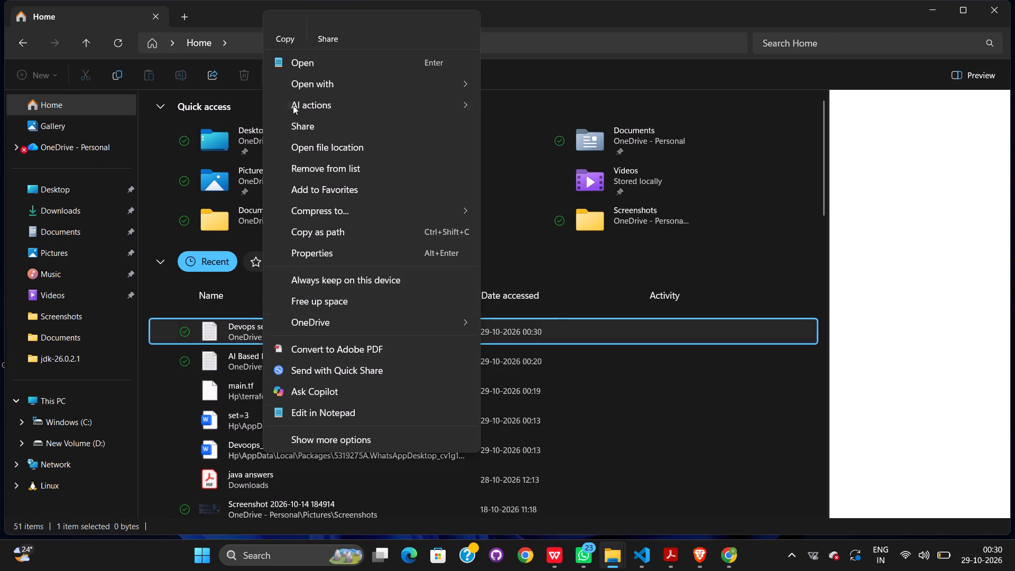
{"action": "left_click", "coordinate": [302, 165]}
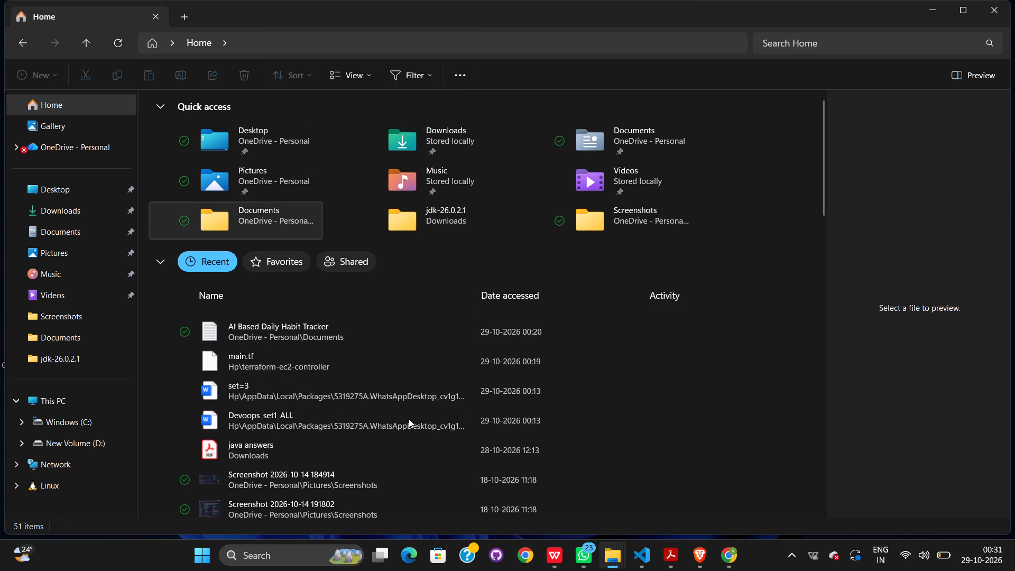
{"action": "scroll", "coordinate": [303, 381], "scroll_direction": "down", "scroll_amount": 1}
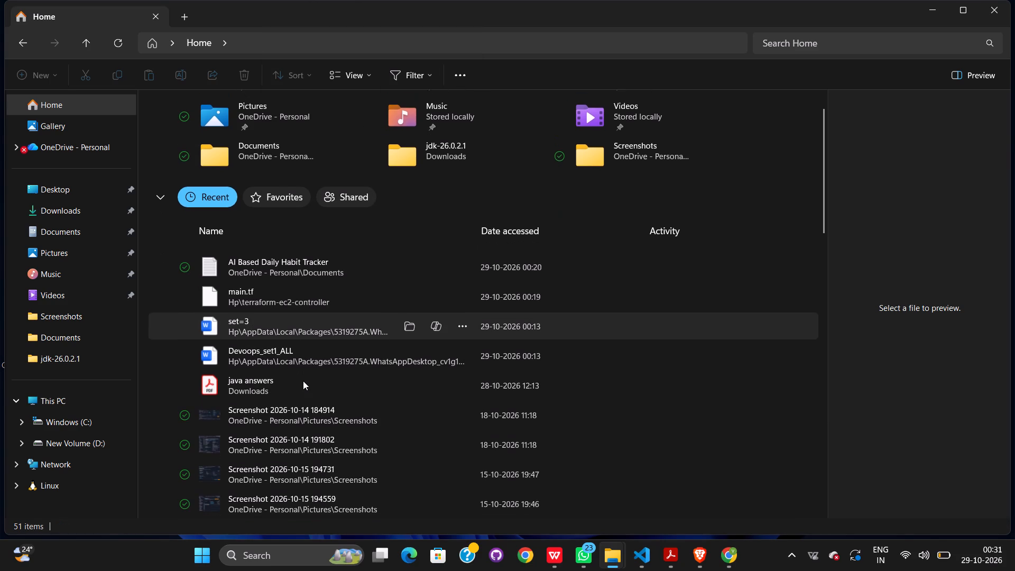
{"action": "scroll", "coordinate": [303, 381], "scroll_direction": "down", "scroll_amount": 1}
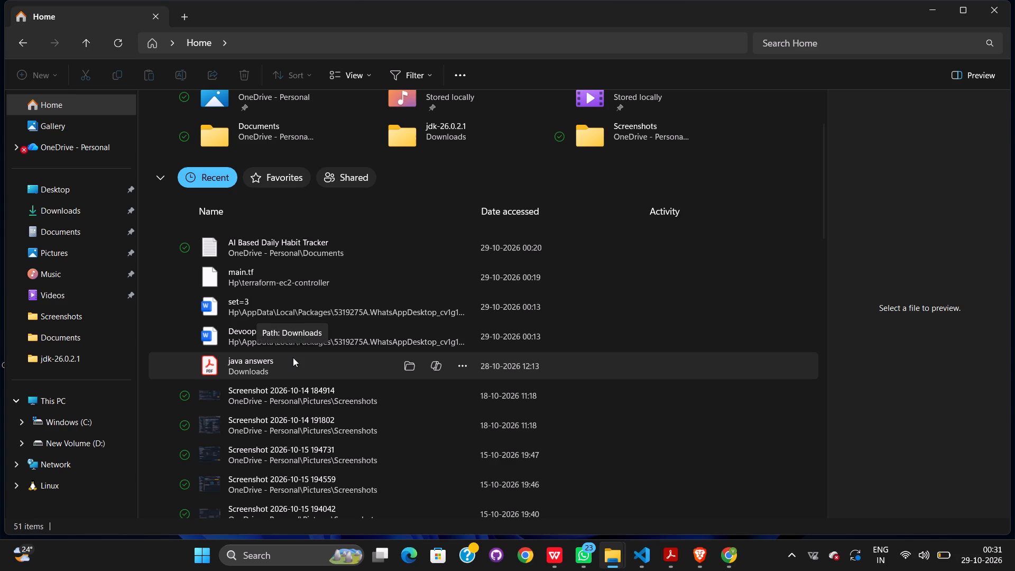
{"action": "right_click", "coordinate": [329, 246]}
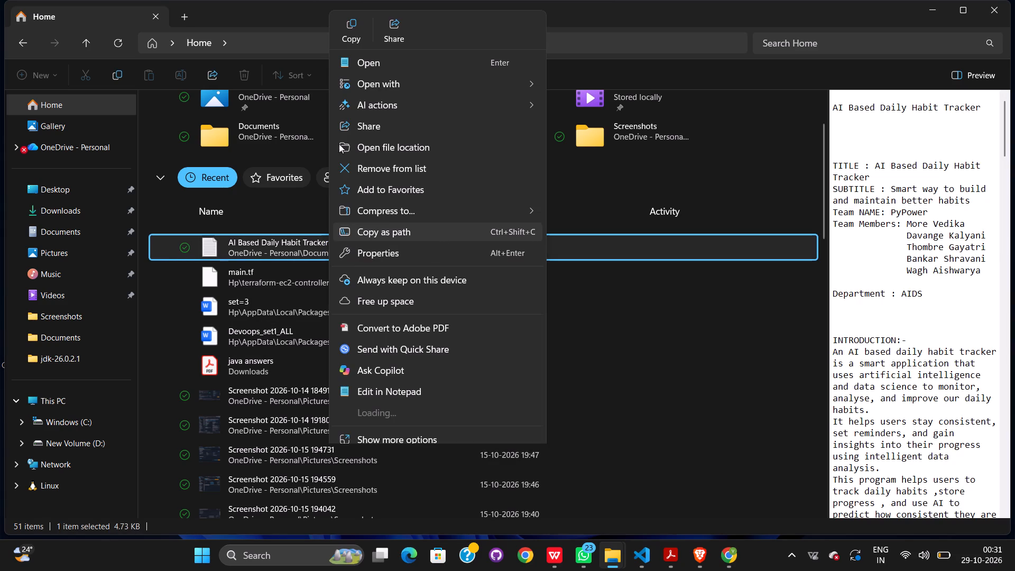
{"action": "left_click", "coordinate": [357, 166]}
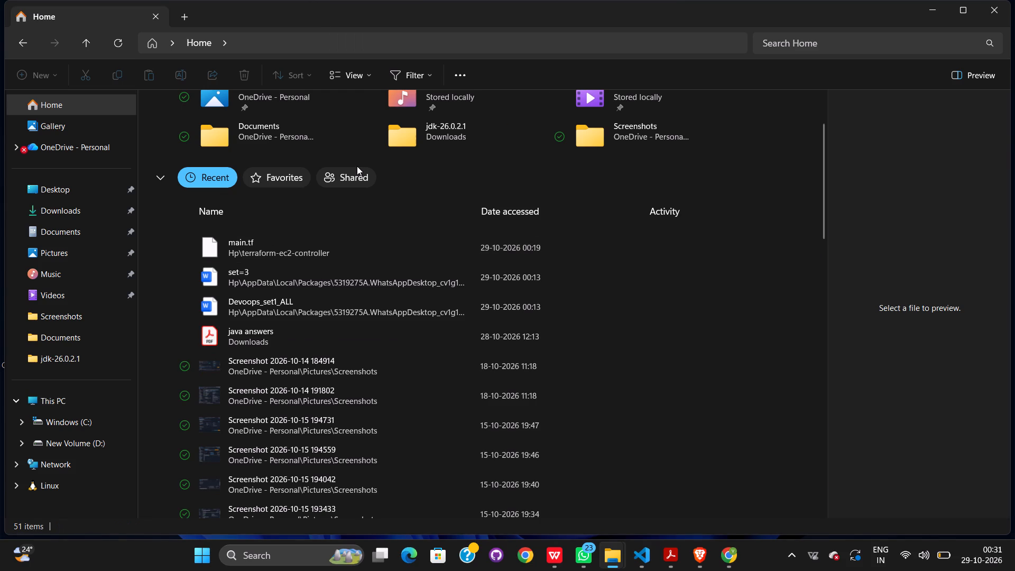
Check the Desktop, Downloads and OneDrive Documents folders again for the saved document.
{"action": "left_click", "coordinate": [88, 197]}
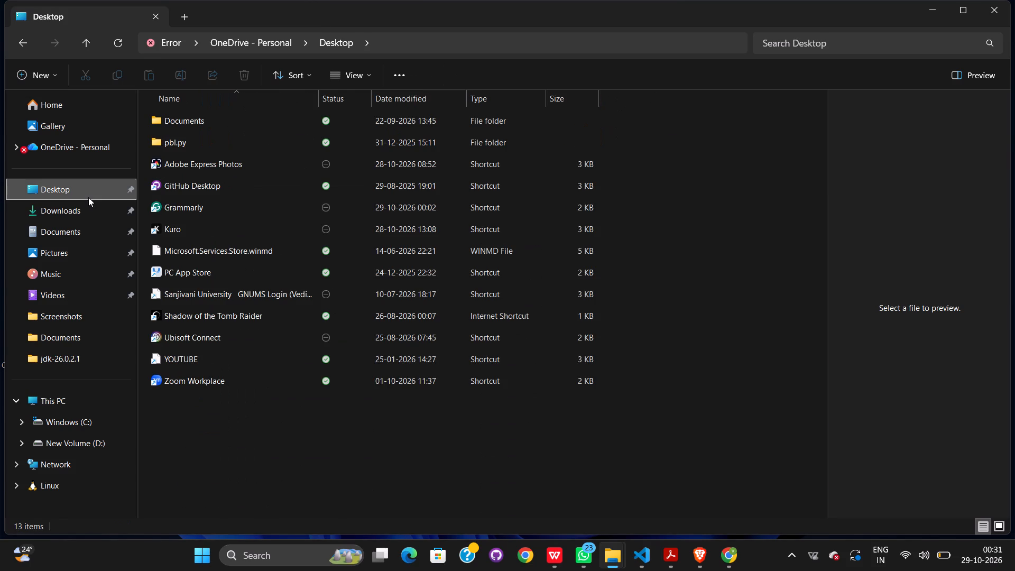
{"action": "left_click", "coordinate": [70, 219]}
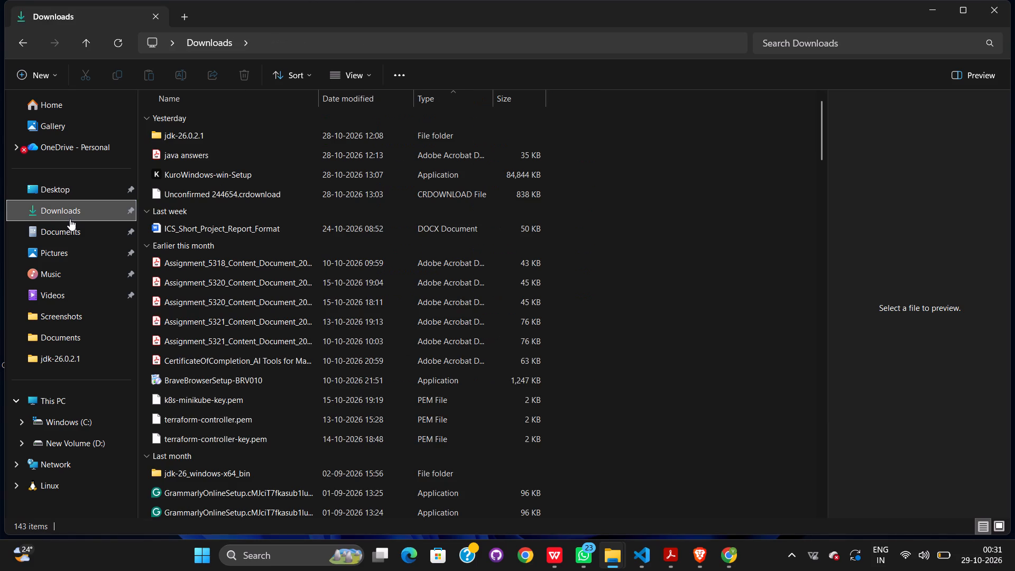
{"action": "left_click", "coordinate": [56, 240]}
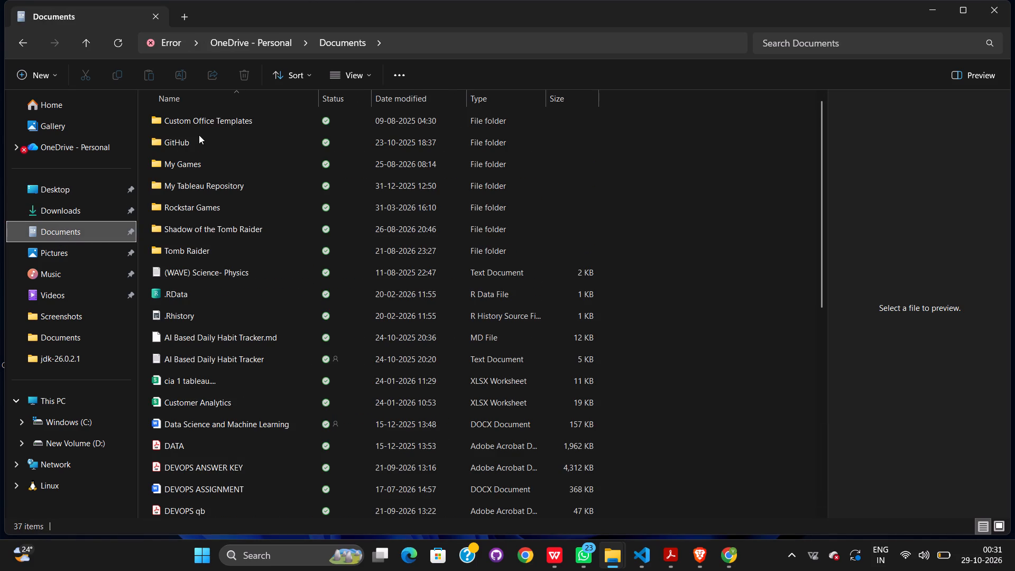
Try to find the document by entering DEVOPS PBL SET 3 as the address in File Explorer.
{"action": "left_click", "coordinate": [107, 108]}
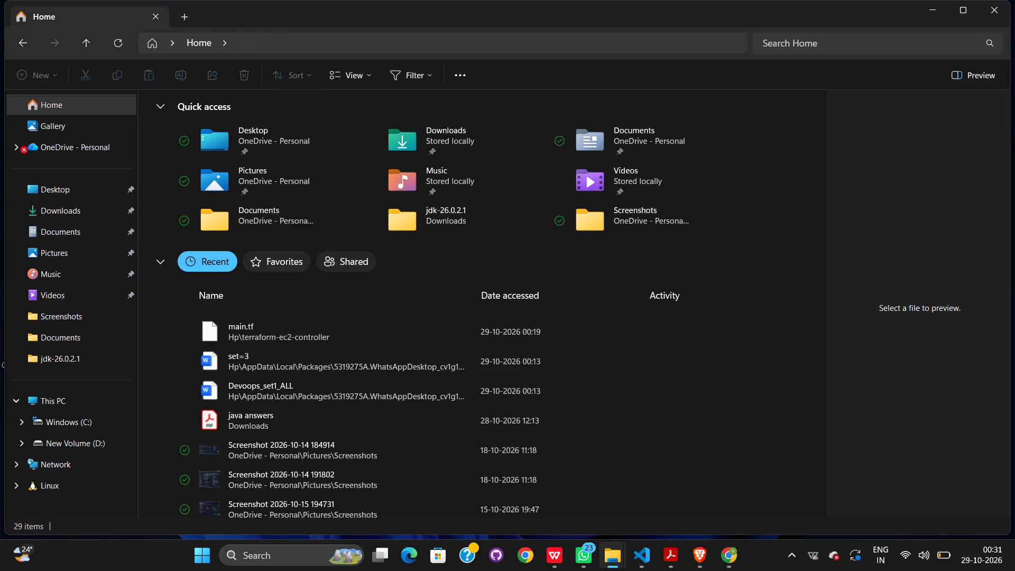
{"action": "left_click", "coordinate": [258, 34]}
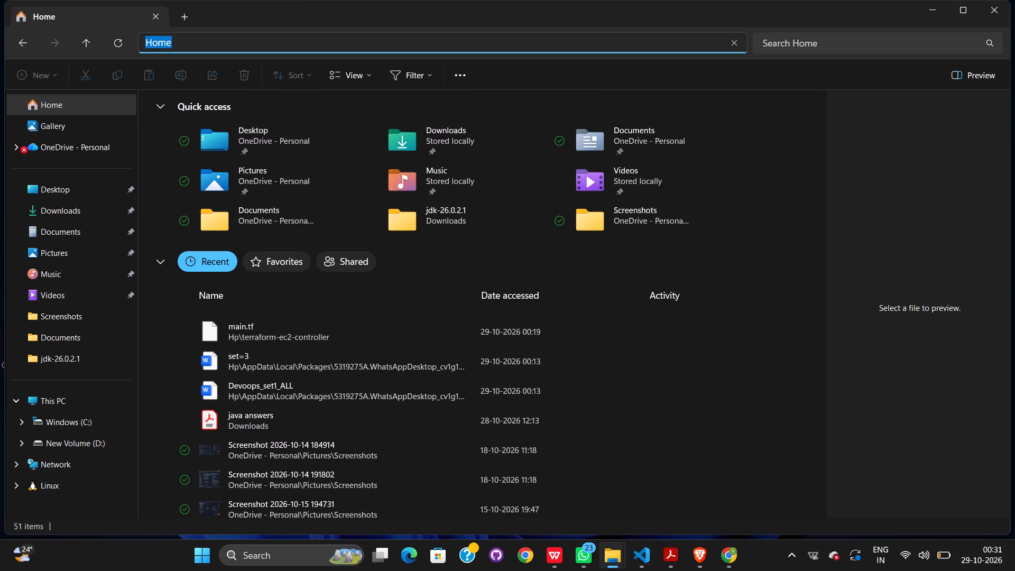
{"action": "key", "text": "BackSpace"}
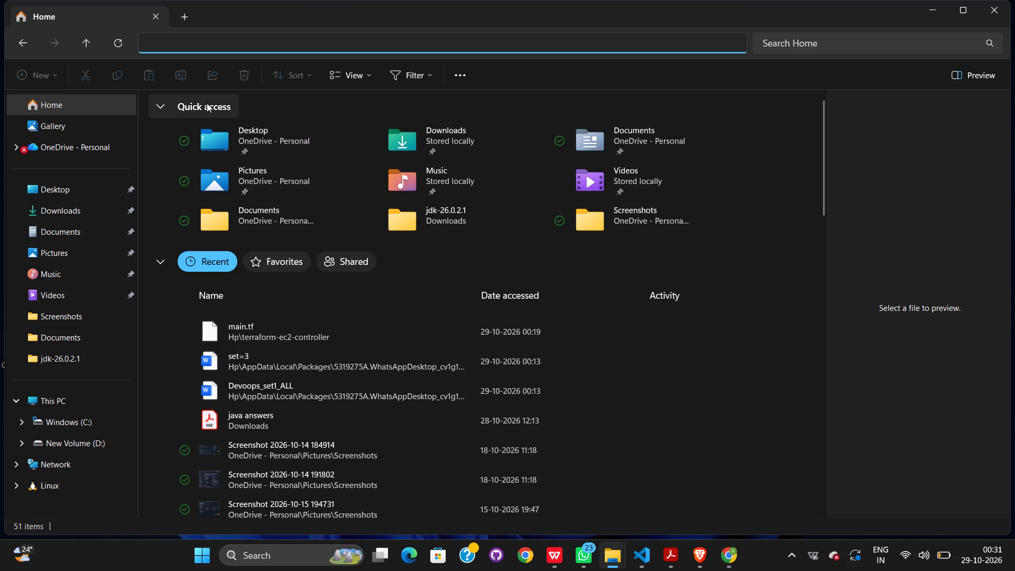
{"action": "type", "text": "DEVOPS"}
{"action": "key", "text": "space"}
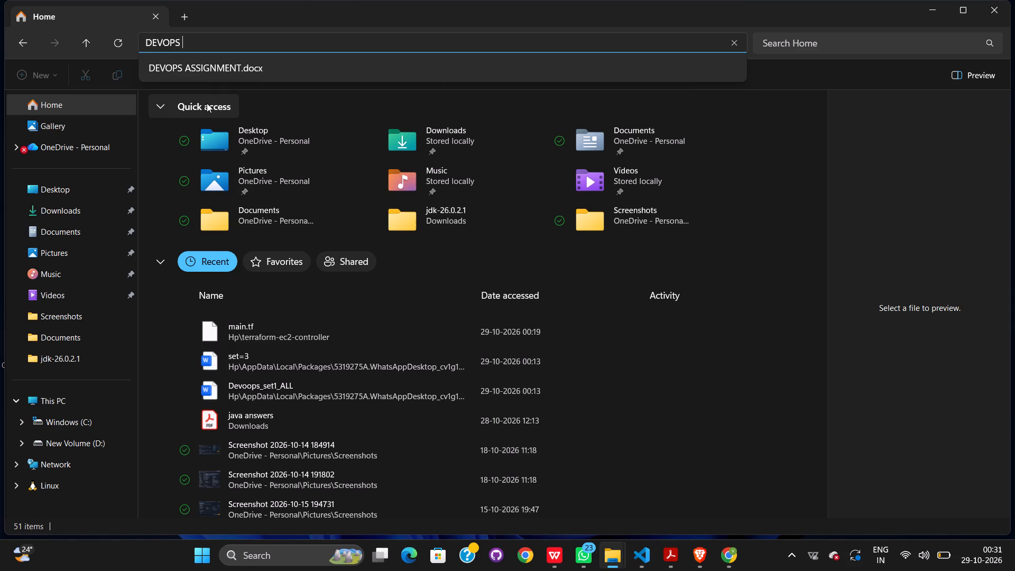
{"action": "type", "text": "PBL"}
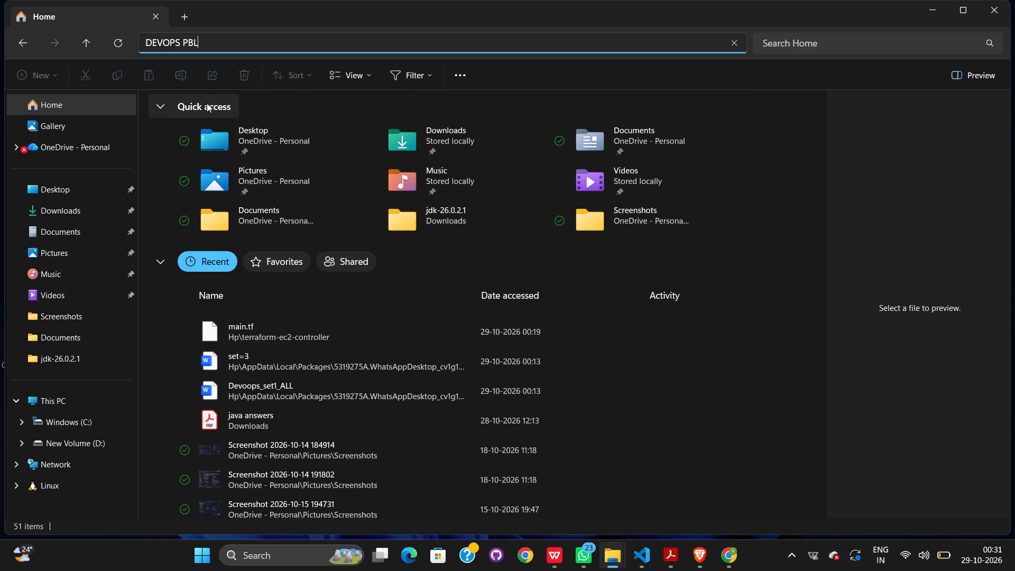
{"action": "key", "text": "space"}
{"action": "type", "text": "SET 3"}
{"action": "key", "text": "Return"}
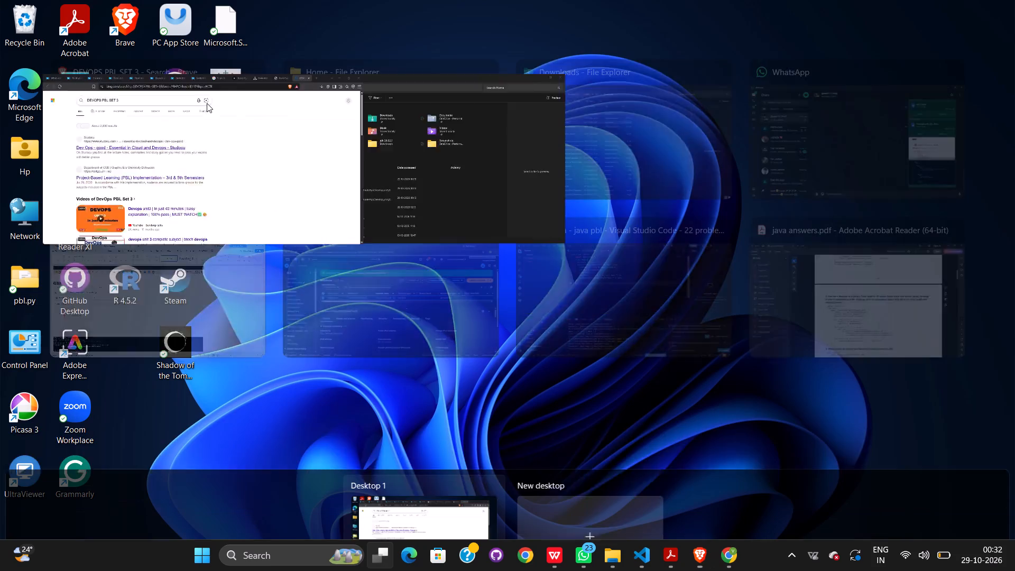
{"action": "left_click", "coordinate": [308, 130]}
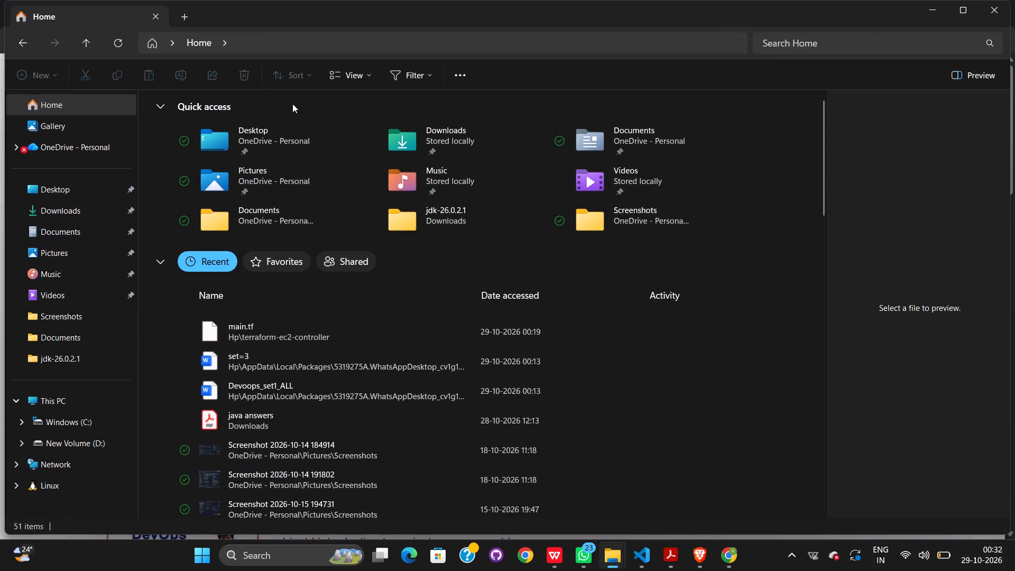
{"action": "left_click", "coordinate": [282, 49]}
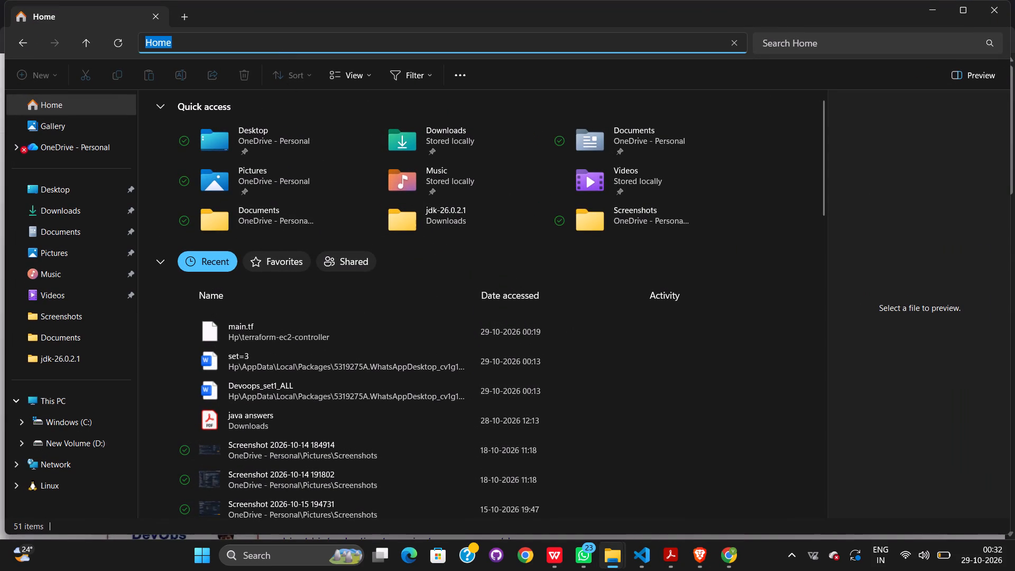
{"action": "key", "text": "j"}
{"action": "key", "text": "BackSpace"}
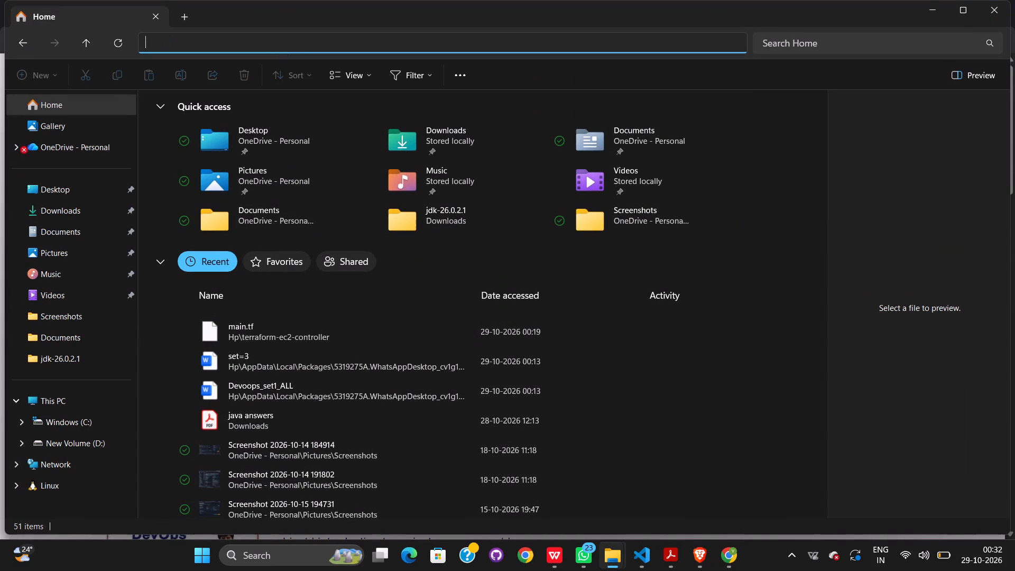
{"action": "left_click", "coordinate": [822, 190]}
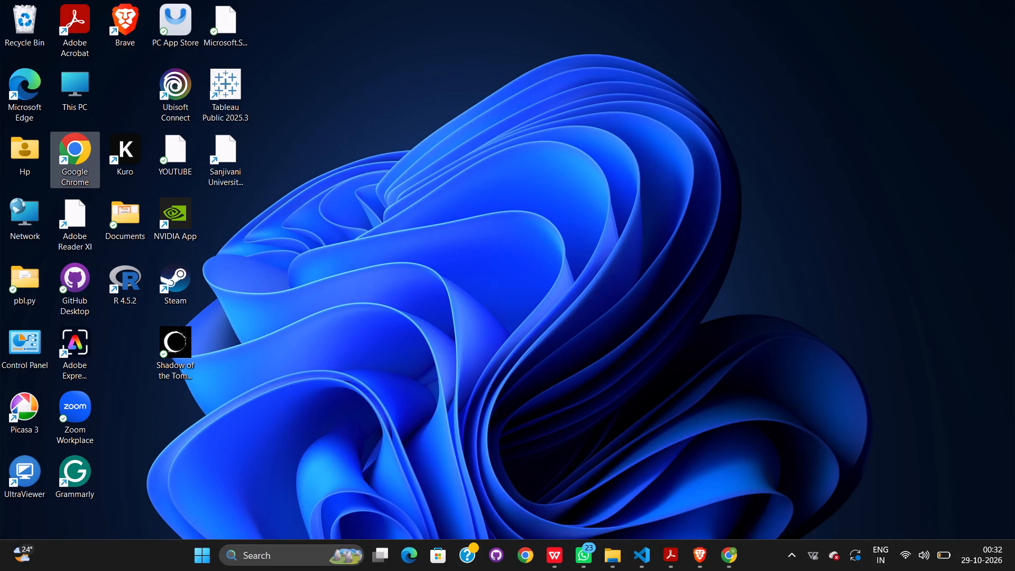
Start Word from the Windows search and open the recent document DEVOPS PBL SET 3 from the personal OneDrive.
{"action": "left_click", "coordinate": [275, 555]}
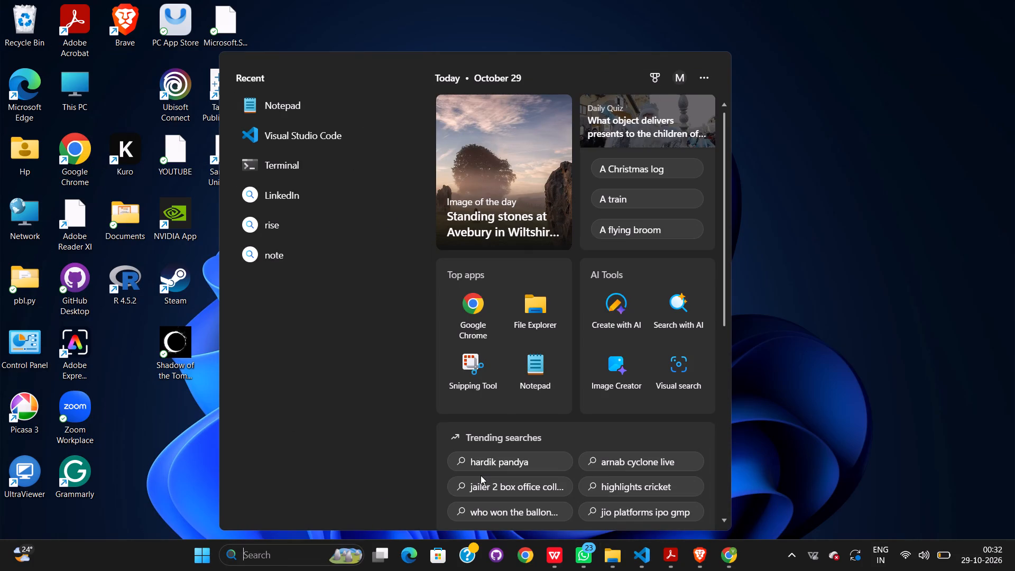
{"action": "type", "text": "ms"}
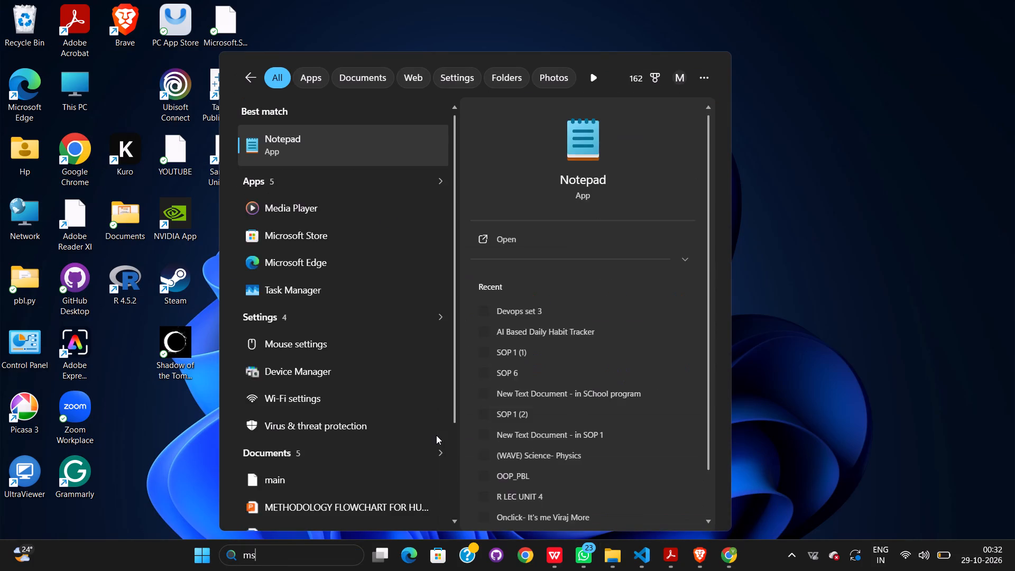
{"action": "left_click", "coordinate": [510, 240]}
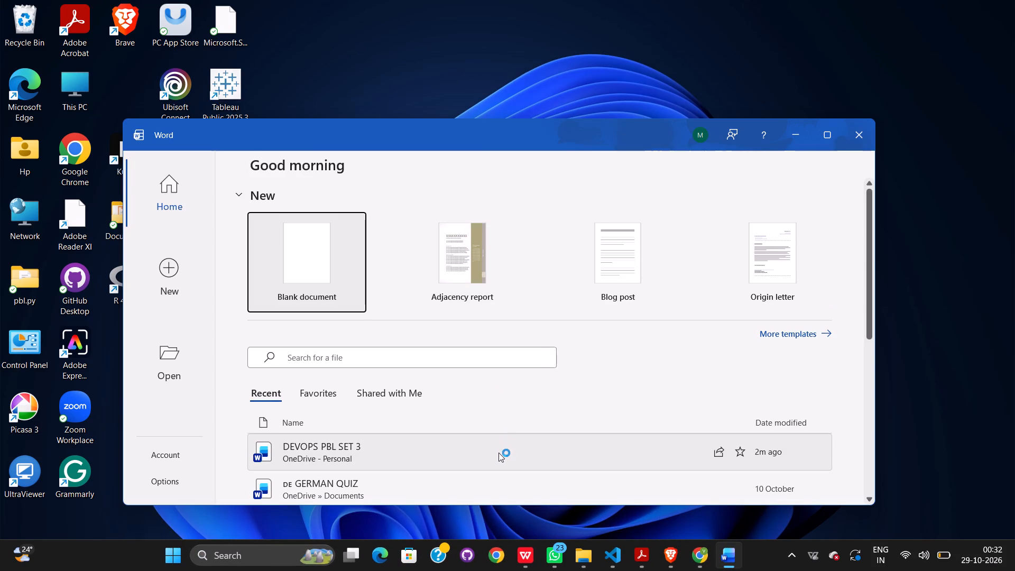
{"action": "scroll", "coordinate": [499, 453], "scroll_direction": "down", "scroll_amount": 1}
{"action": "right_click", "coordinate": [477, 298]}
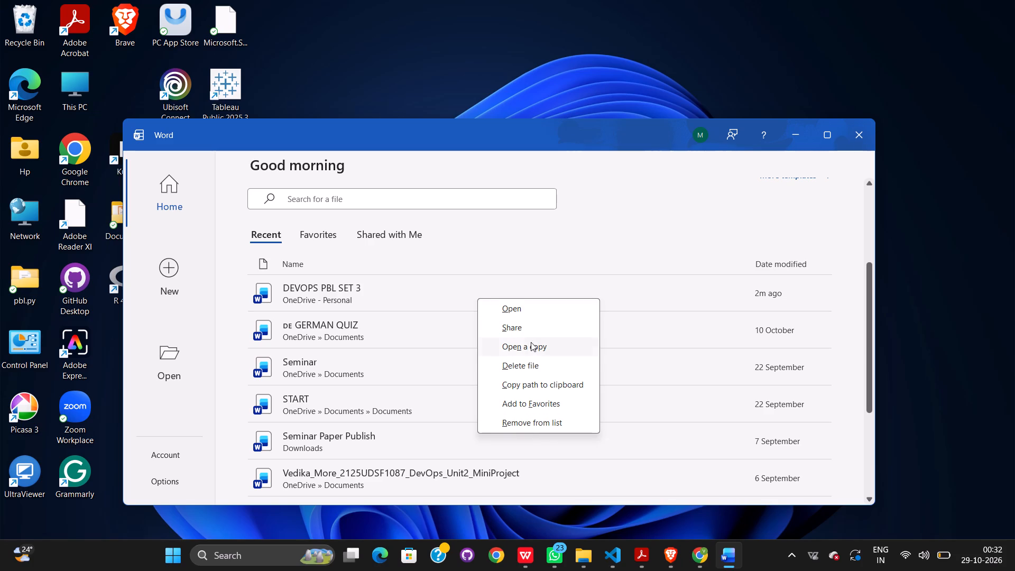
{"action": "left_click", "coordinate": [531, 312]}
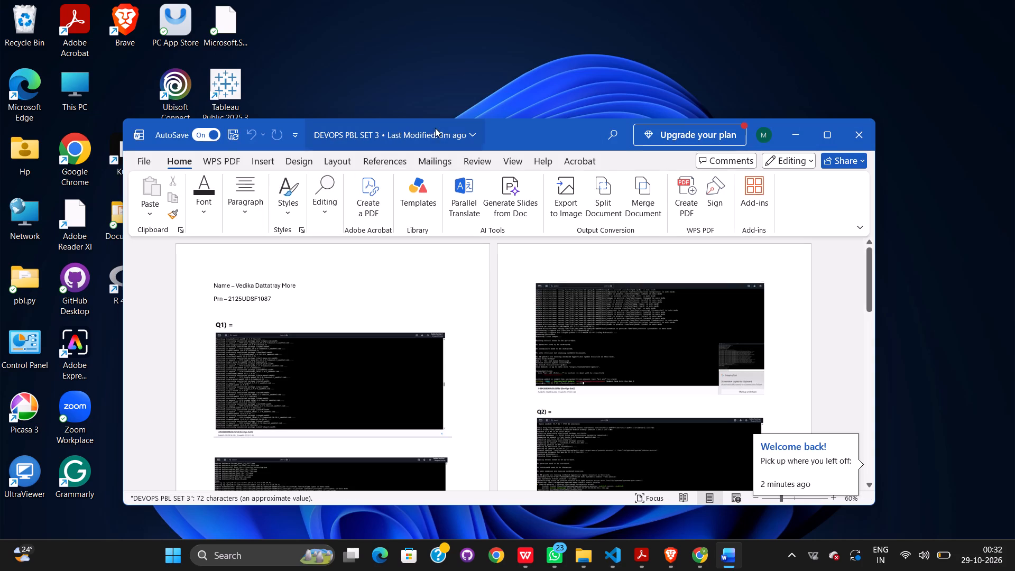
Move the DEVOPS PBL SET 3 document to the Desktop folder of the personal OneDrive and minimize Word.
{"action": "left_click", "coordinate": [464, 135]}
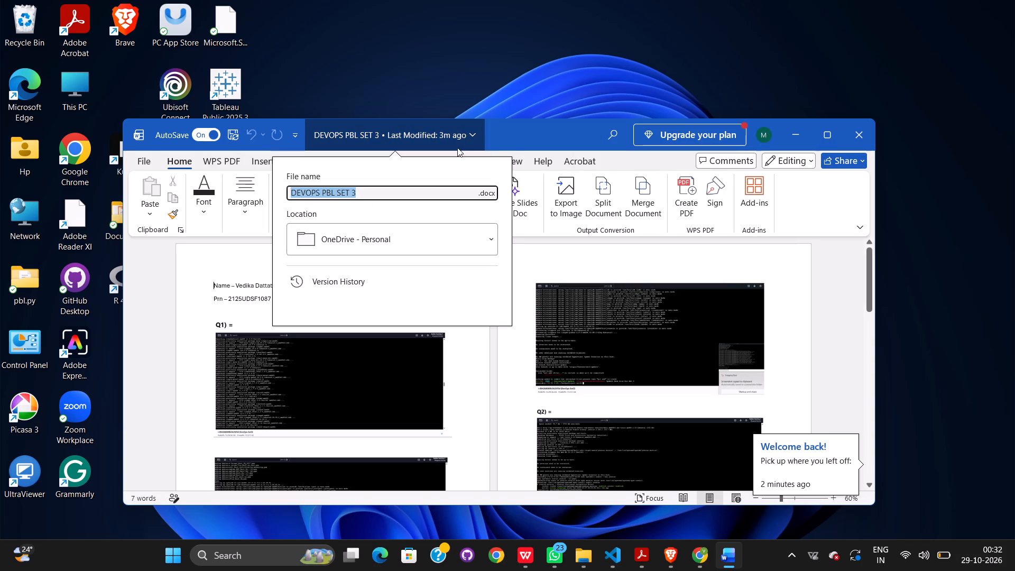
{"action": "left_click", "coordinate": [419, 238]}
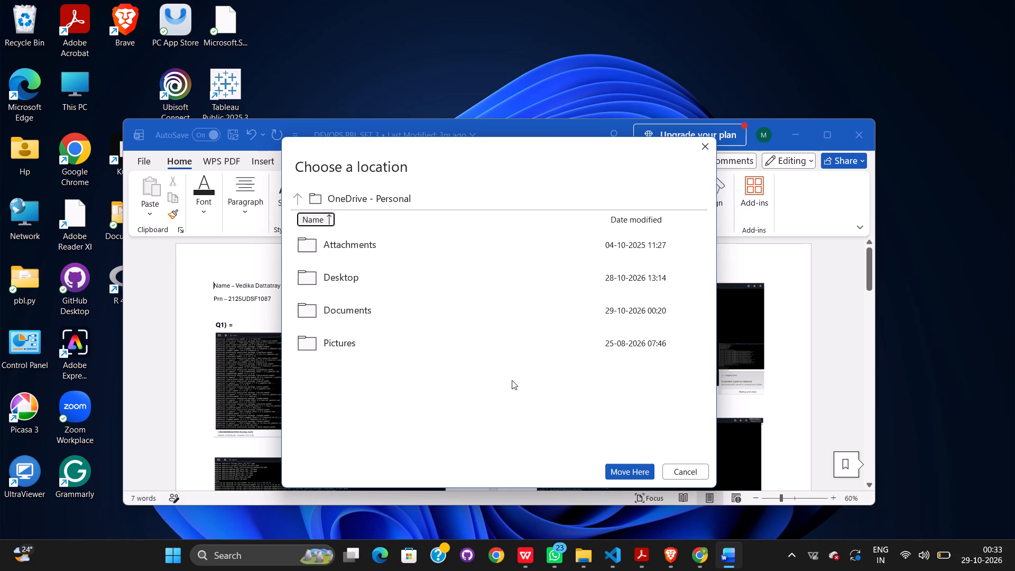
{"action": "left_click", "coordinate": [305, 277]}
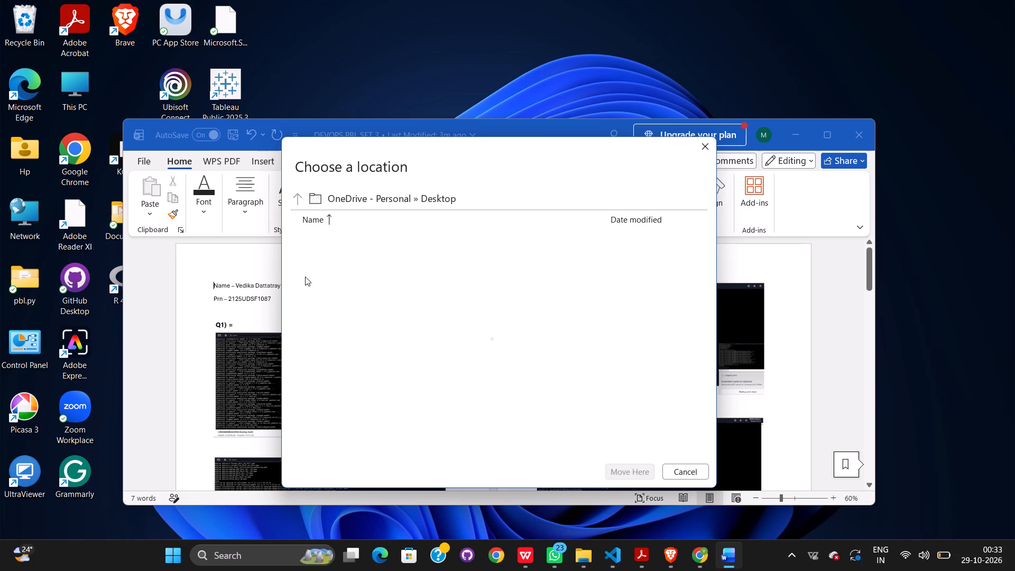
{"action": "left_click", "coordinate": [634, 472]}
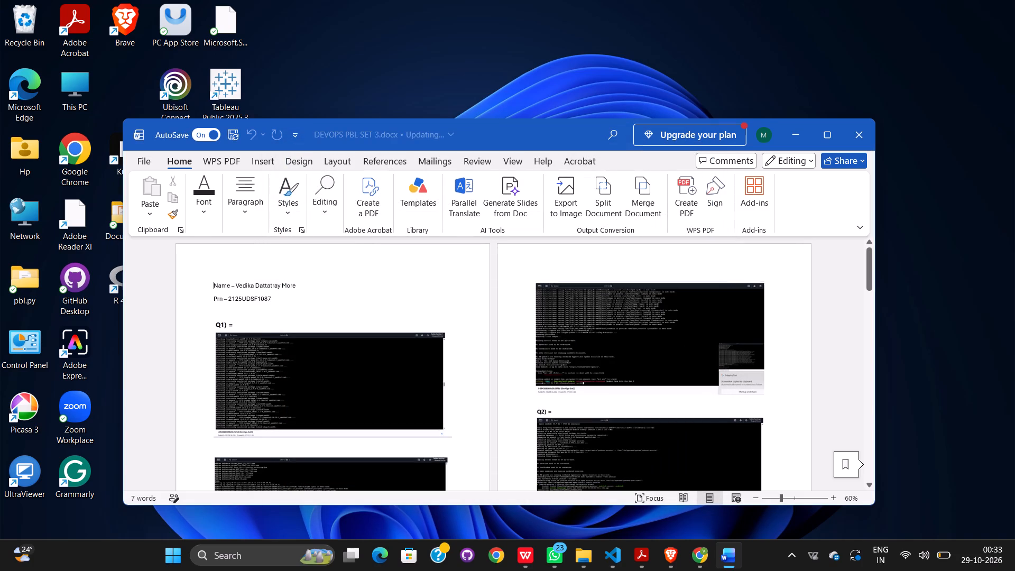
{"action": "left_click", "coordinate": [792, 124]}
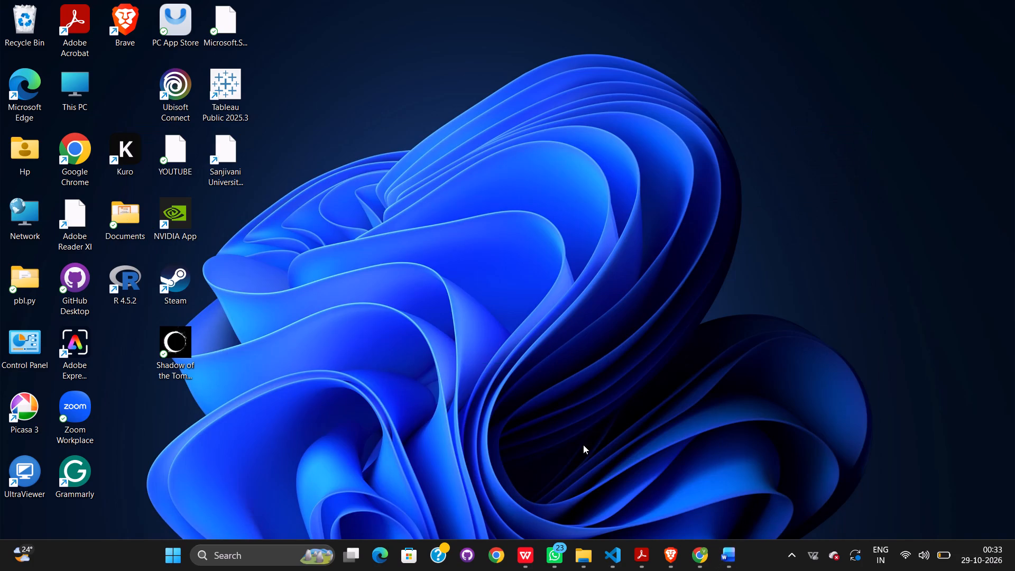
Switch to the File Explorer window showing Home and close it.
{"action": "double_click", "coordinate": [586, 555]}
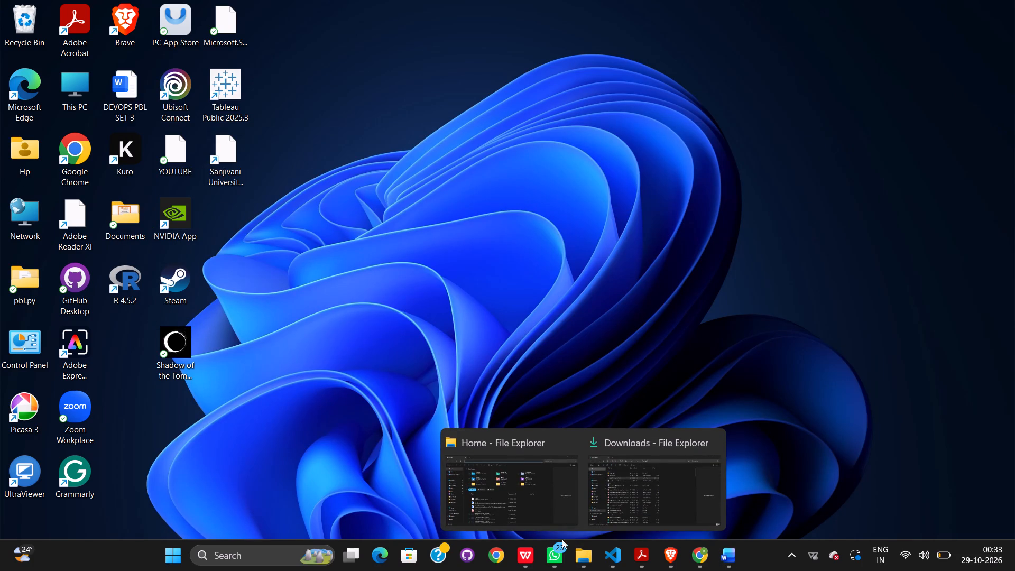
{"action": "left_click", "coordinate": [462, 480]}
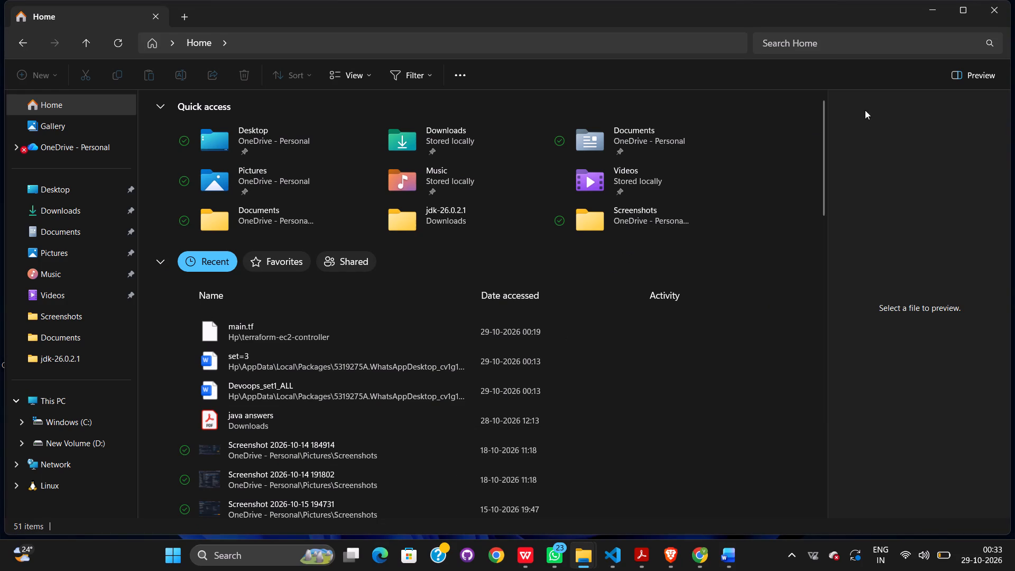
{"action": "left_click", "coordinate": [996, 9]}
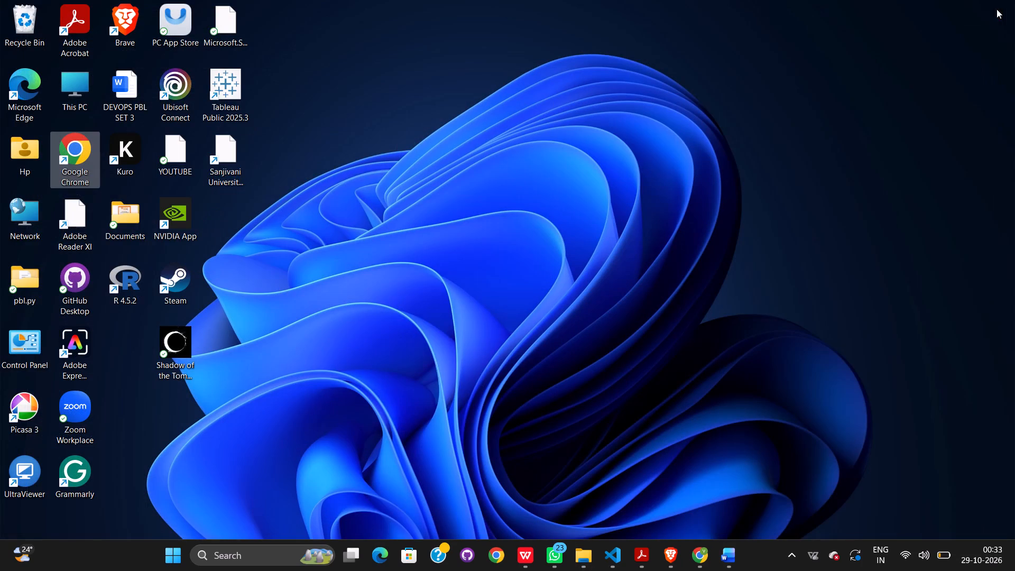
Check the Desktop folder in File Explorer for the DEVOPS PBL SET 3 document, and minimize the window.
{"action": "left_click", "coordinate": [586, 555]}
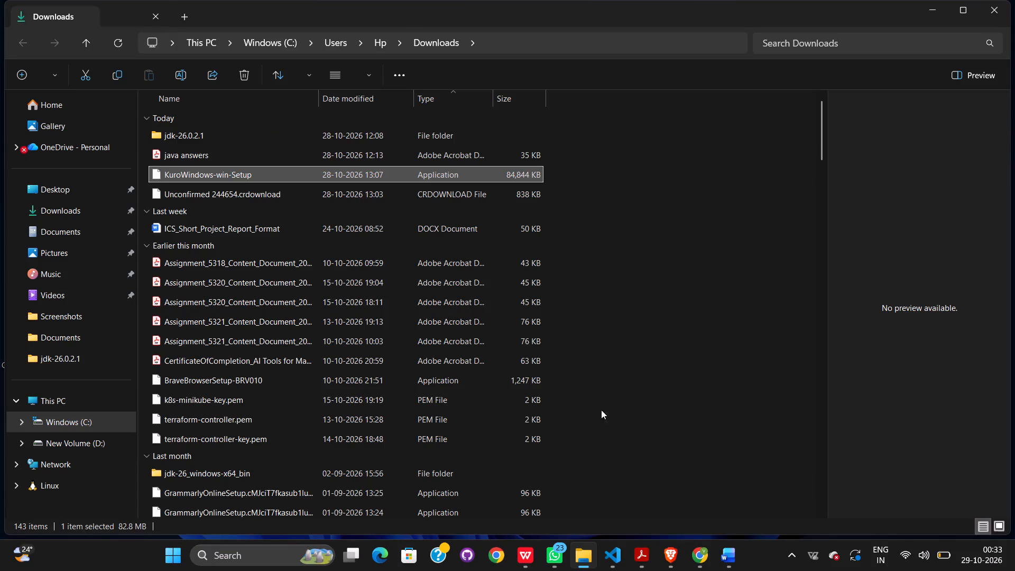
{"action": "left_click", "coordinate": [78, 182]}
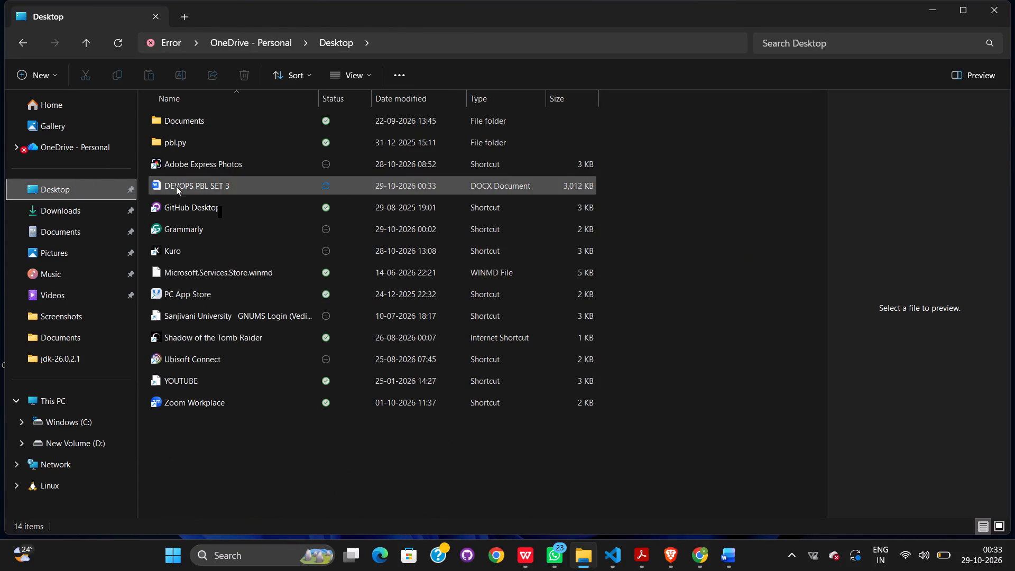
{"action": "left_click", "coordinate": [931, 8]}
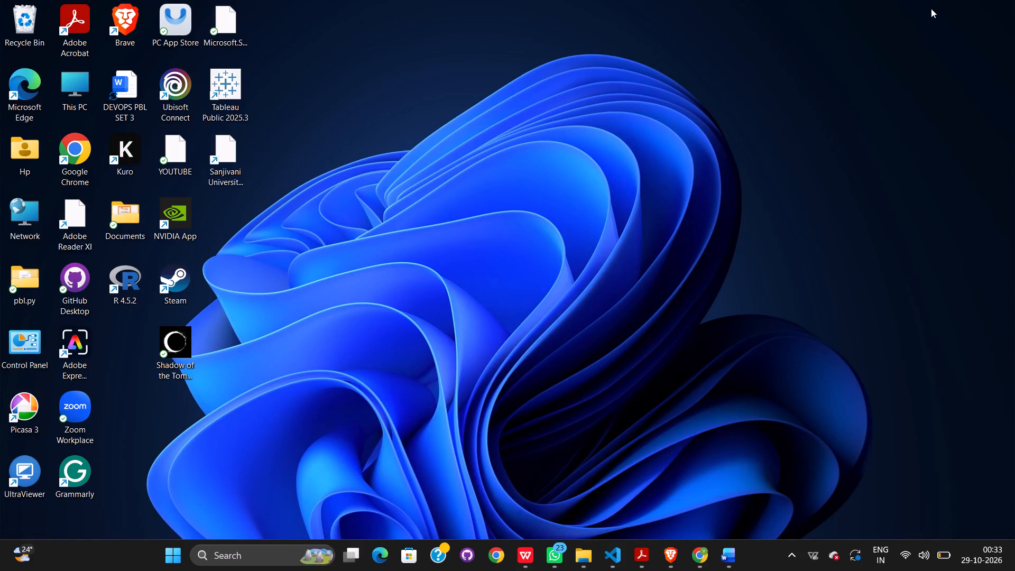
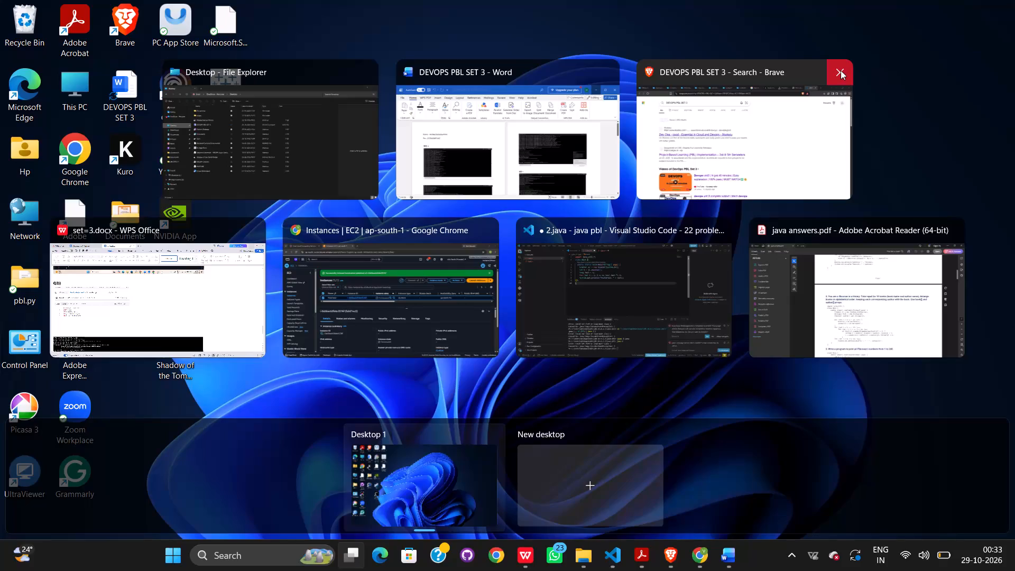
Close all open application windows: Brave, Word, File Explorer, WPS Office, Chrome, Visual Studio Code and Acrobat Reader.
{"action": "left_click", "coordinate": [841, 70]}
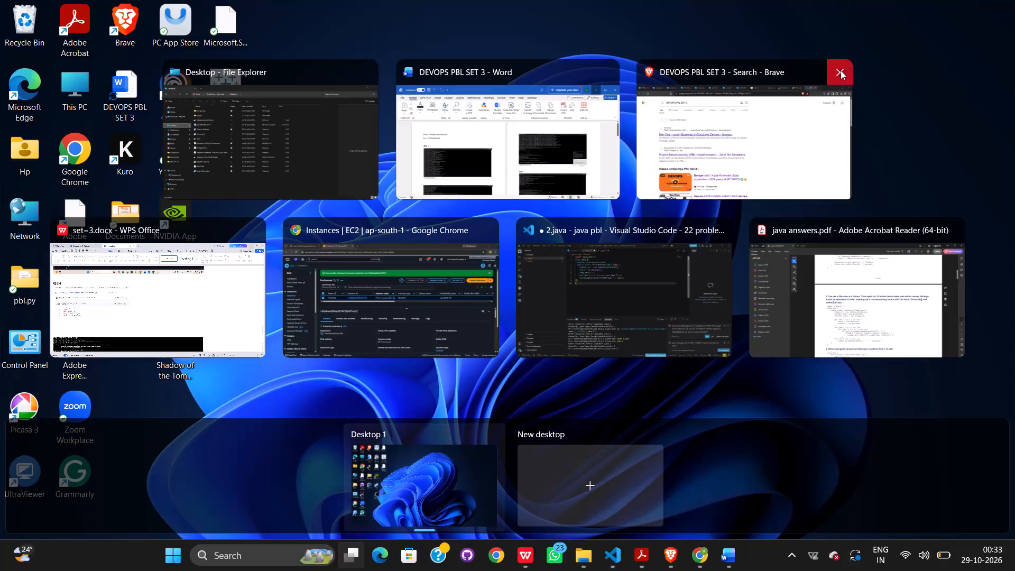
{"action": "left_click", "coordinate": [613, 68]}
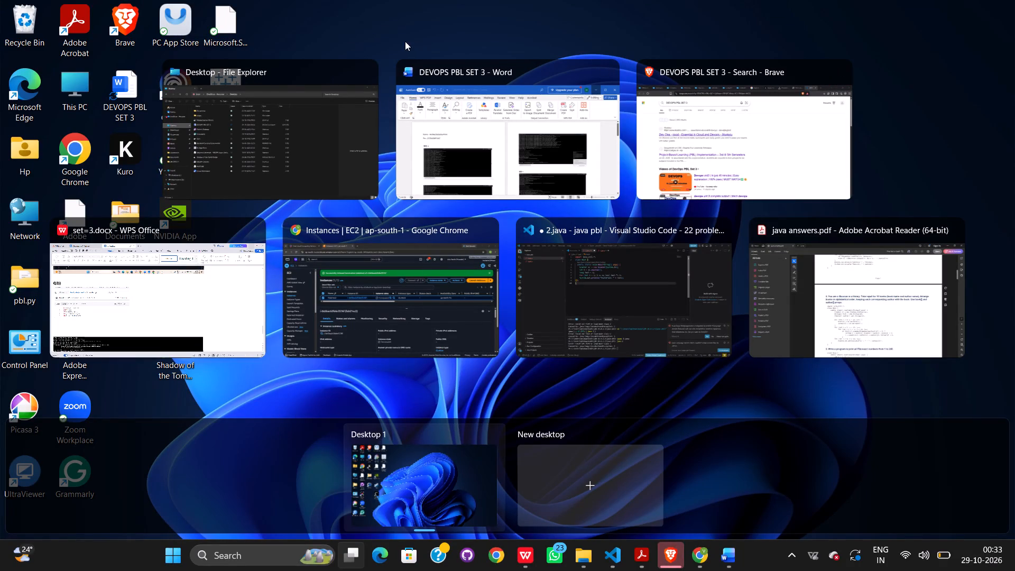
{"action": "left_click", "coordinate": [370, 74]}
{"action": "left_click", "coordinate": [256, 236]}
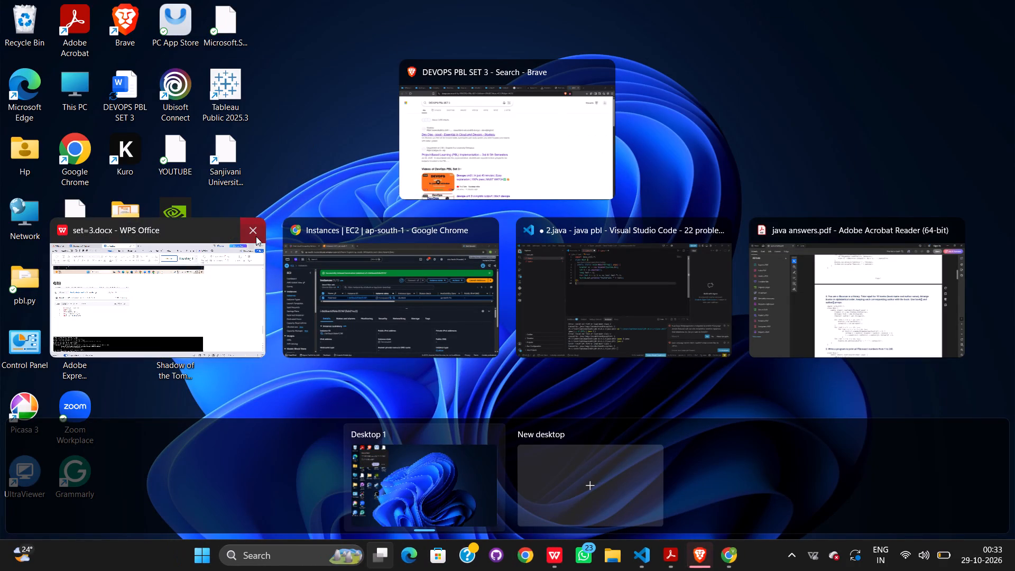
{"action": "left_click", "coordinate": [487, 225]}
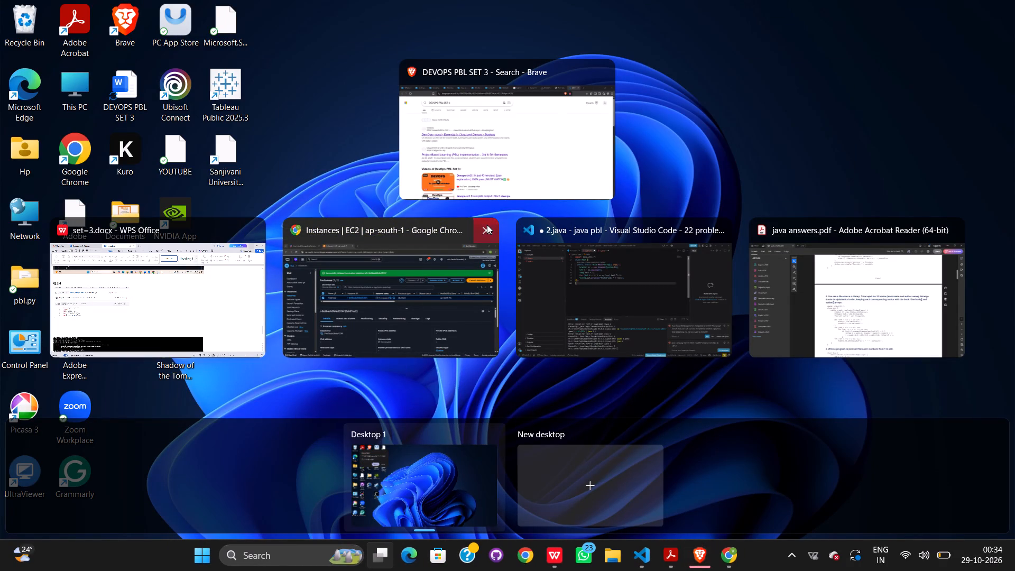
{"action": "left_click", "coordinate": [722, 227]}
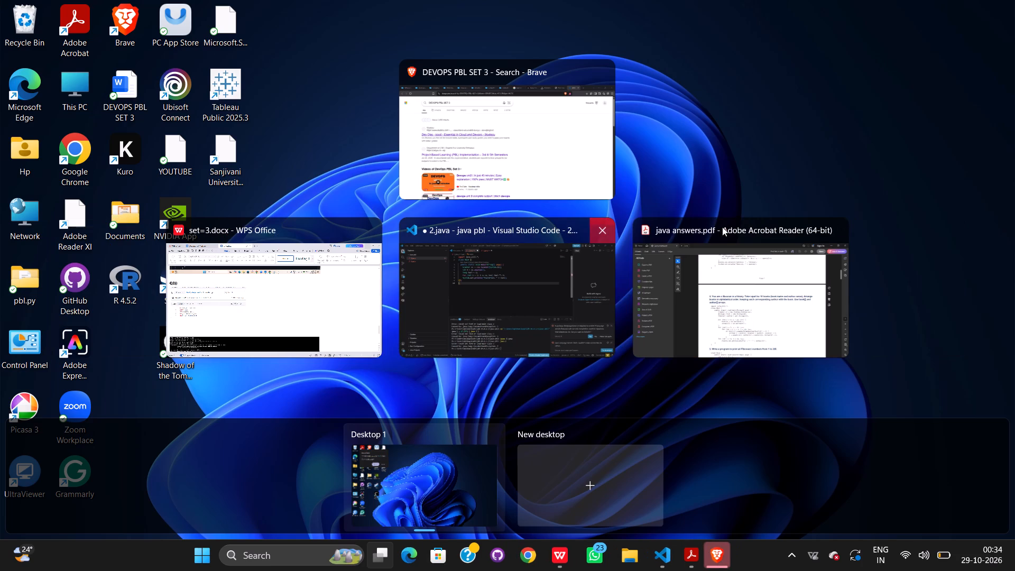
{"action": "left_click", "coordinate": [845, 228]}
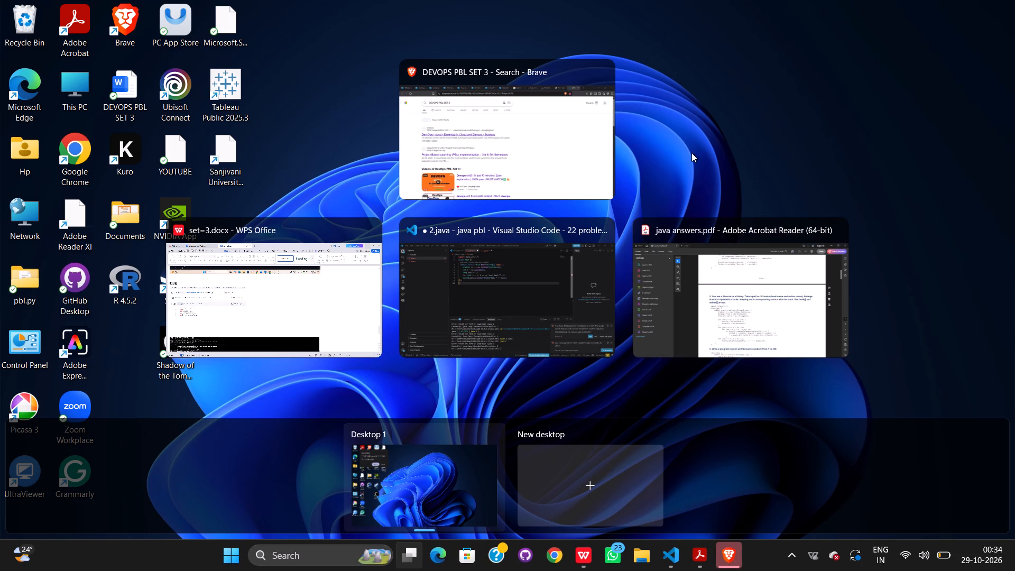
{"action": "left_click", "coordinate": [598, 71]}
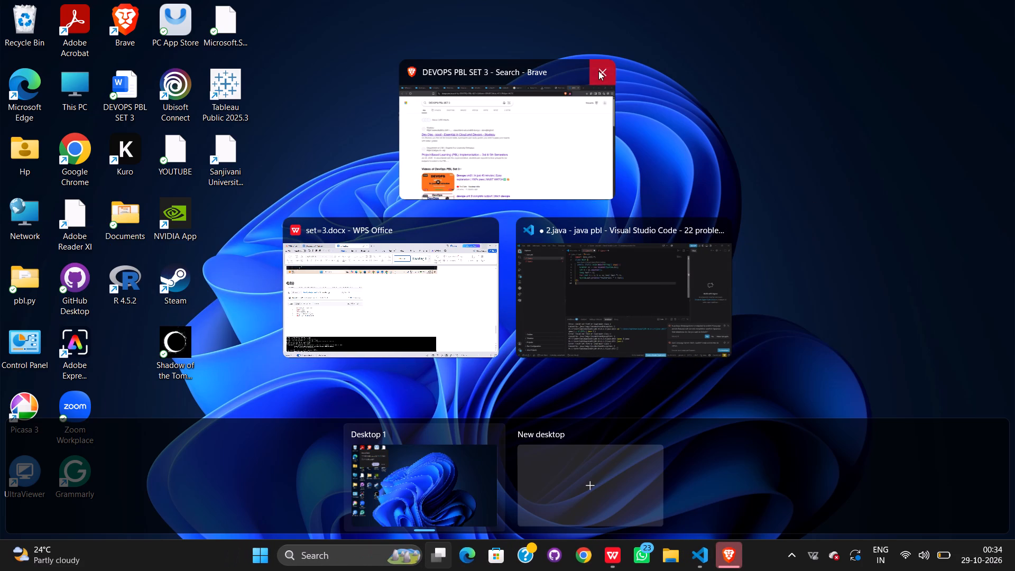
{"action": "left_click", "coordinate": [484, 229]}
{"action": "left_click", "coordinate": [771, 131]}
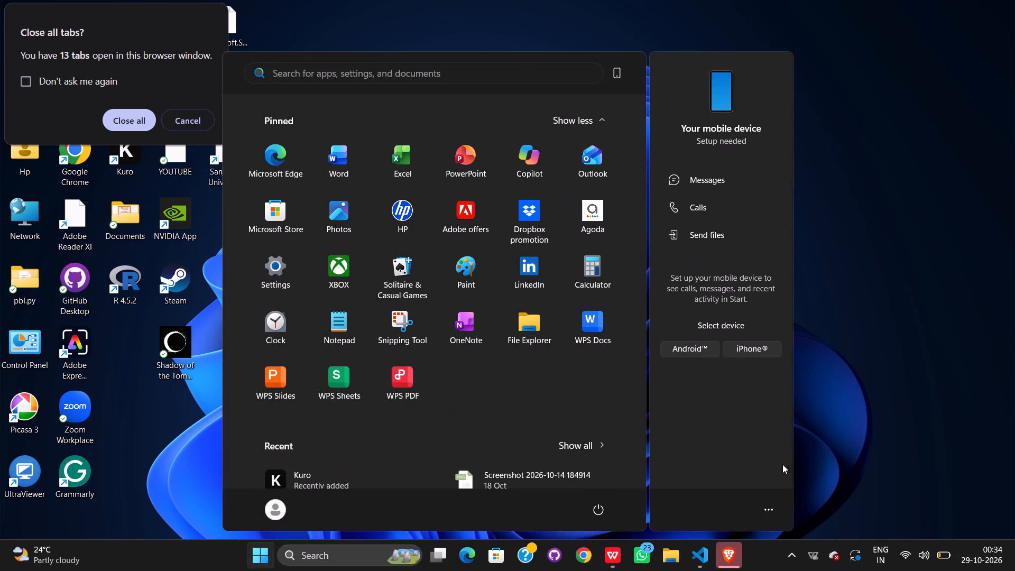
Shut down the computer.
{"action": "left_click", "coordinate": [605, 503]}
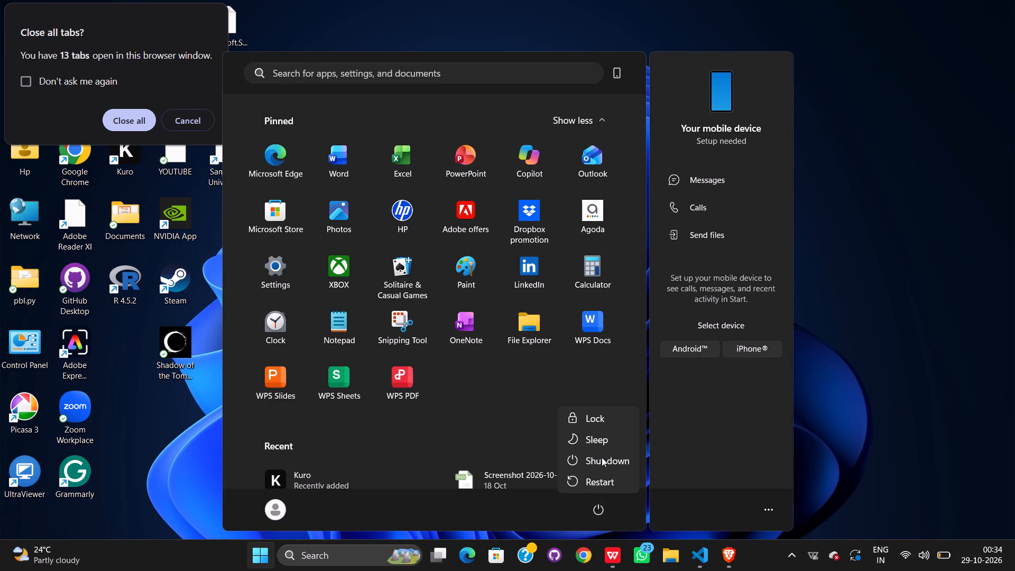
{"action": "left_click", "coordinate": [602, 457]}
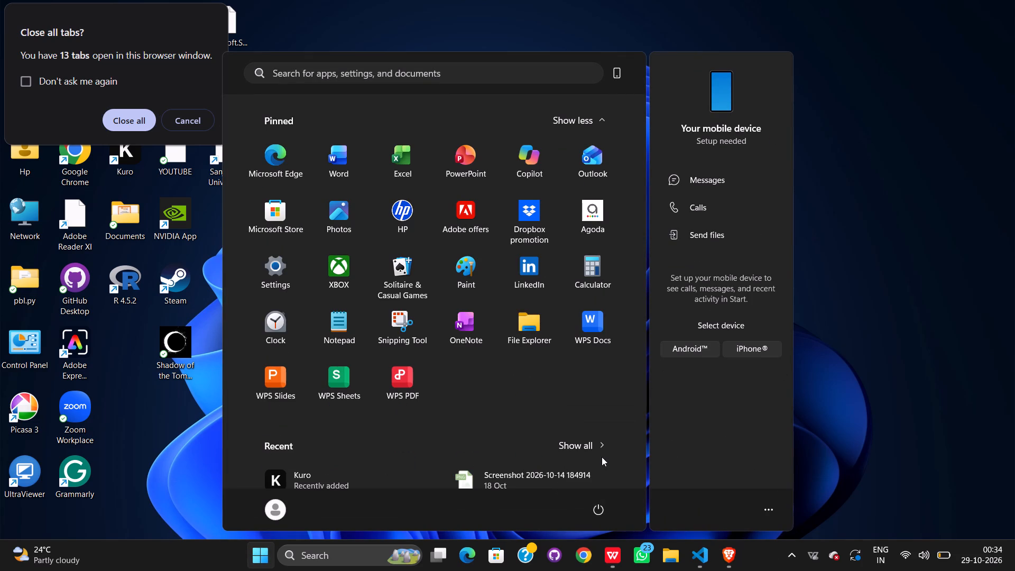